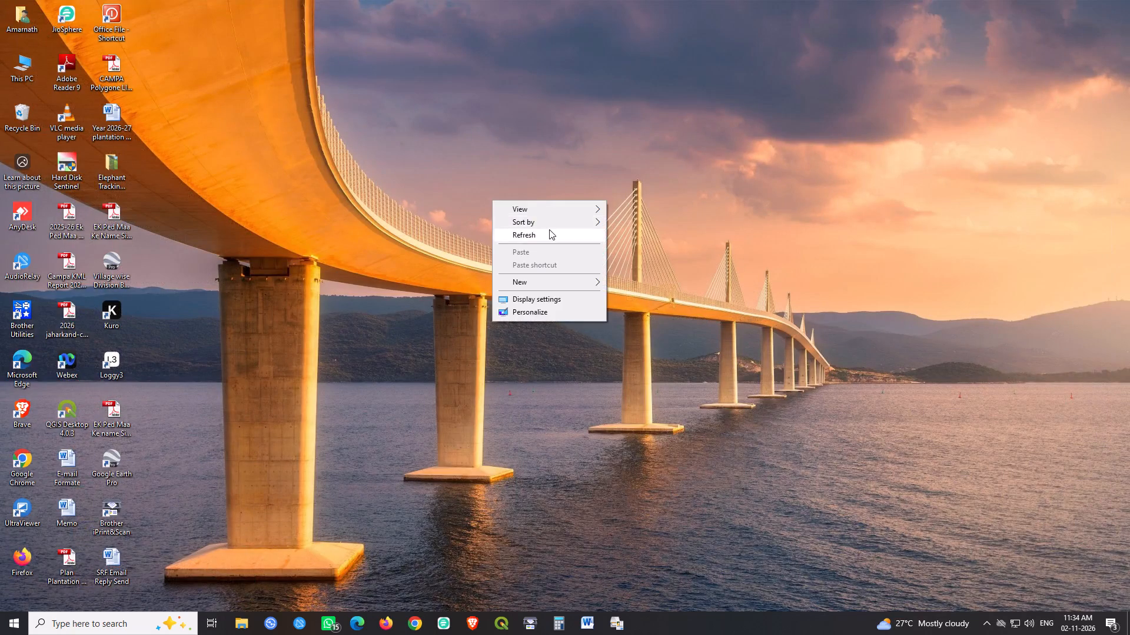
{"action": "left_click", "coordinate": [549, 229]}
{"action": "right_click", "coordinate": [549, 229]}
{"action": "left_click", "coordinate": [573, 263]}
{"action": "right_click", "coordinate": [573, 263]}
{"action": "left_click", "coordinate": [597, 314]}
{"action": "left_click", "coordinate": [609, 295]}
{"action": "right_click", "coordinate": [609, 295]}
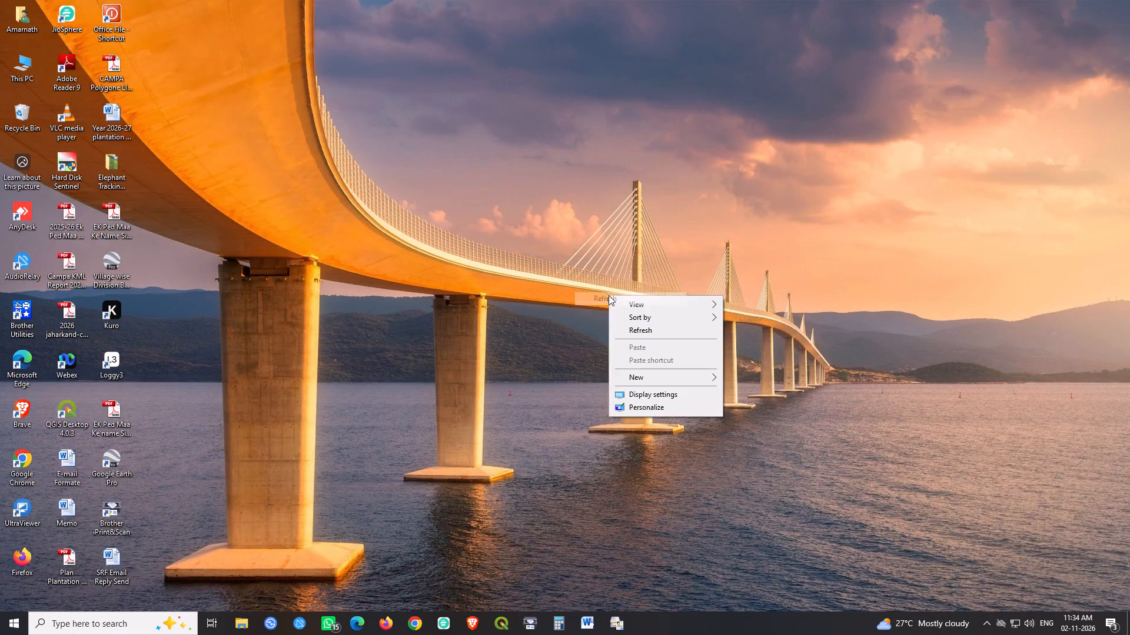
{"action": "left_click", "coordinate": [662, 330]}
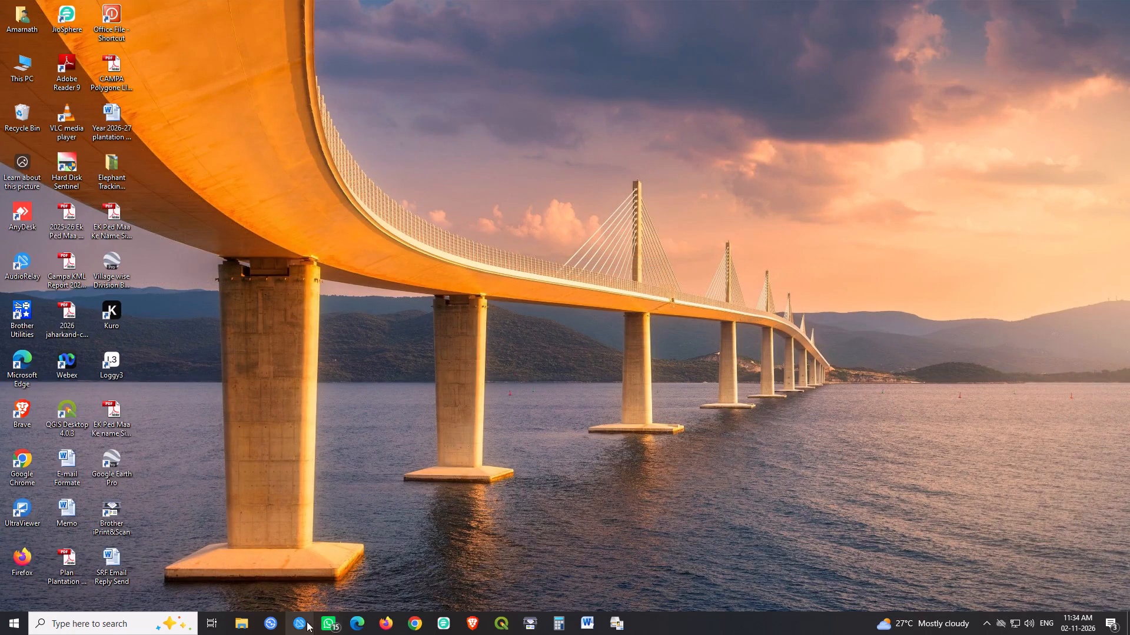
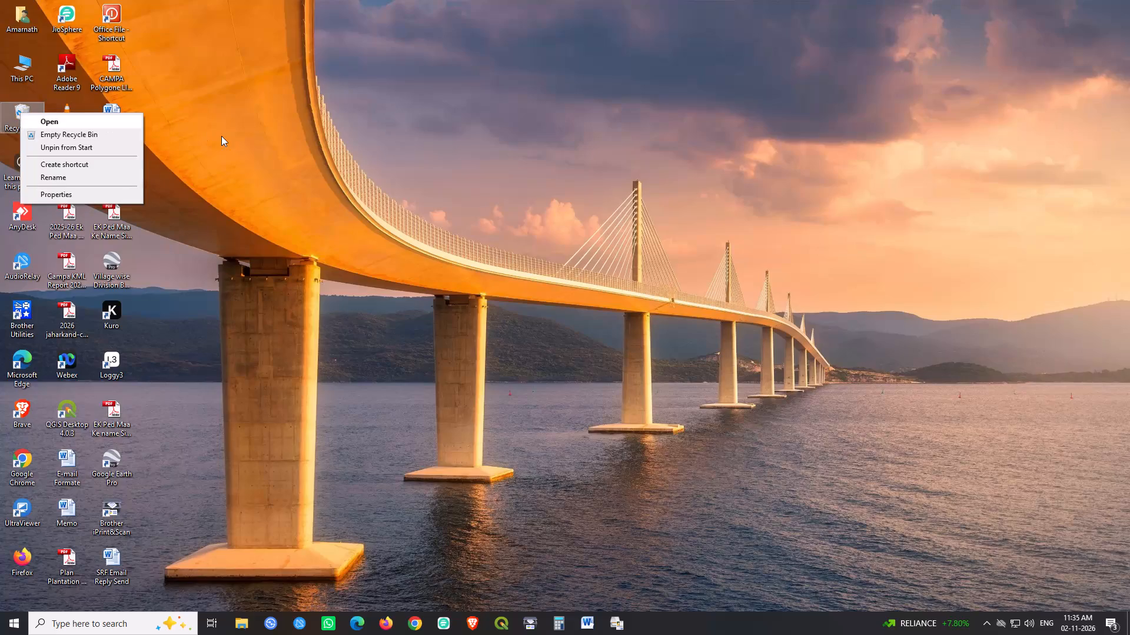
Empty the Recycle Bin.
{"action": "left_click", "coordinate": [97, 131]}
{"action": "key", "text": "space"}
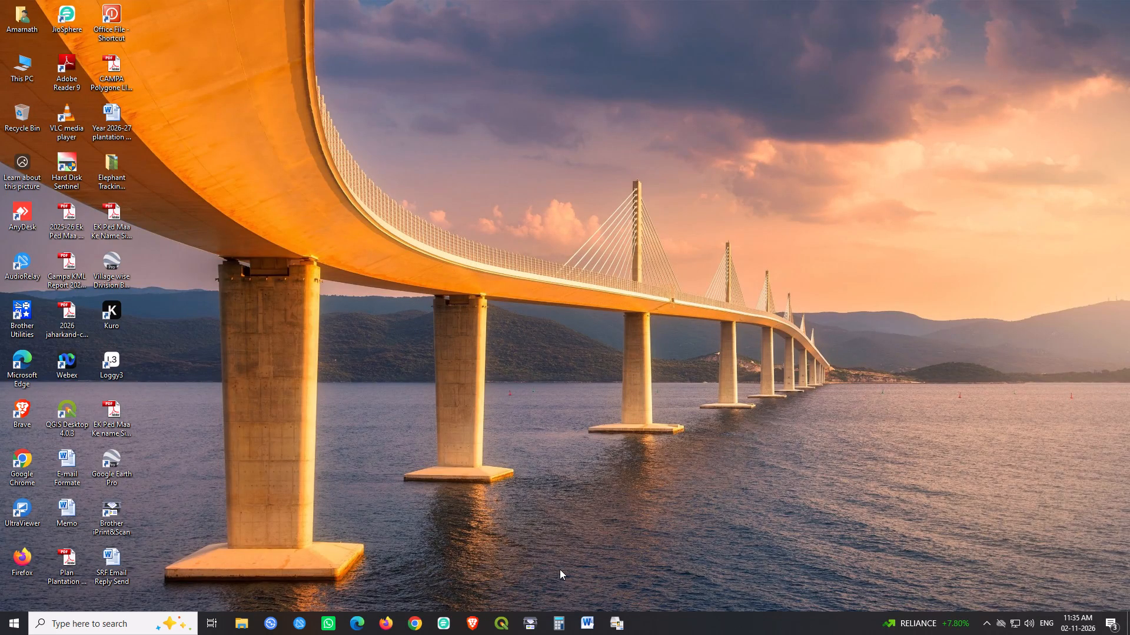
Open Google Chrome with the DFO profile and maximise its window.
{"action": "left_click", "coordinate": [425, 618]}
{"action": "left_click", "coordinate": [517, 330]}
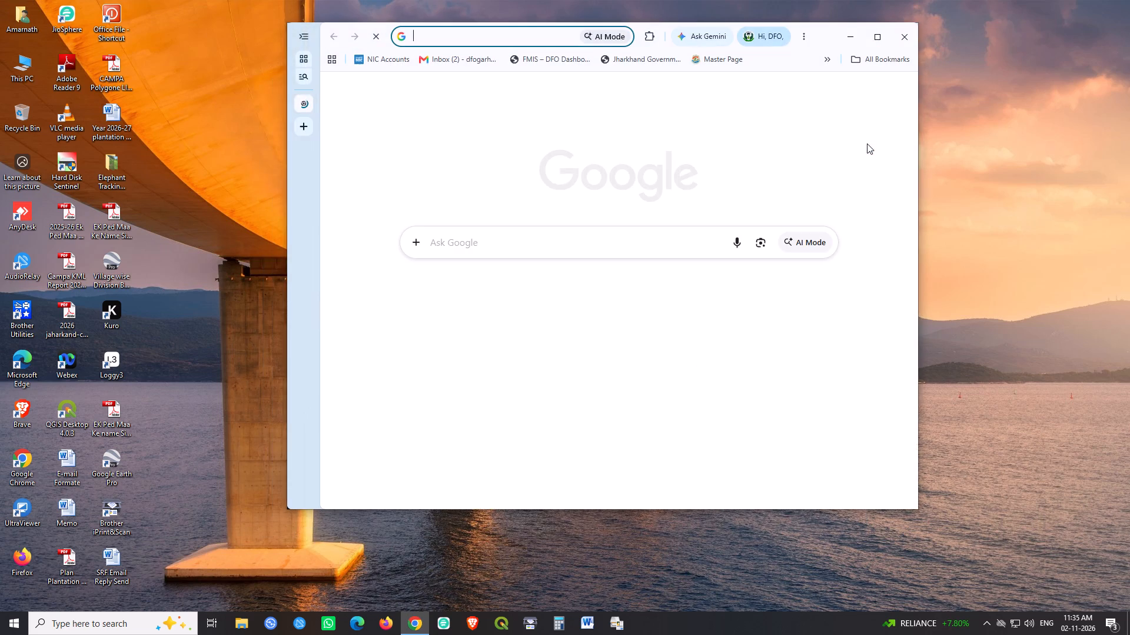
{"action": "left_click", "coordinate": [878, 39]}
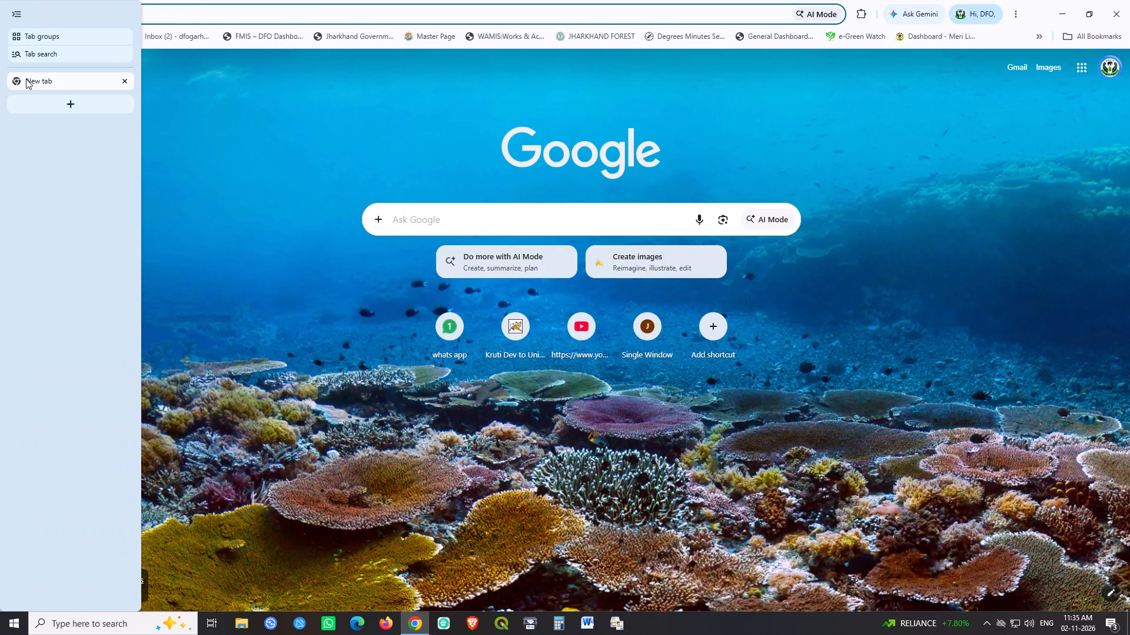
Open the bookmarked NIC Accounts sign-in page in the new tab.
{"action": "left_click", "coordinate": [57, 75]}
{"action": "left_click", "coordinate": [97, 34]}
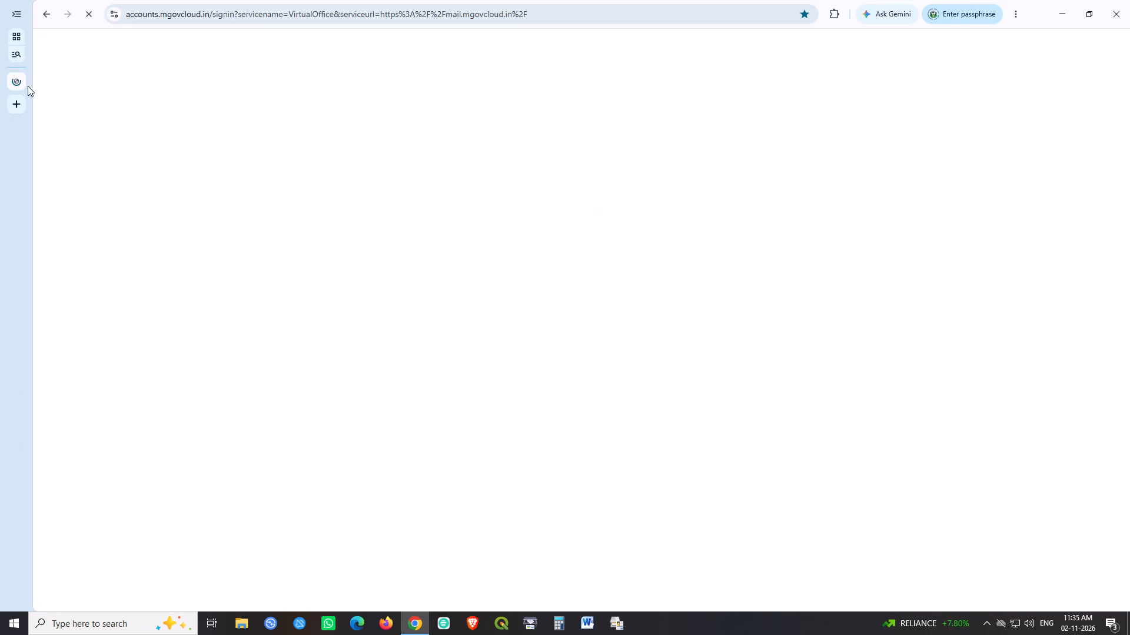
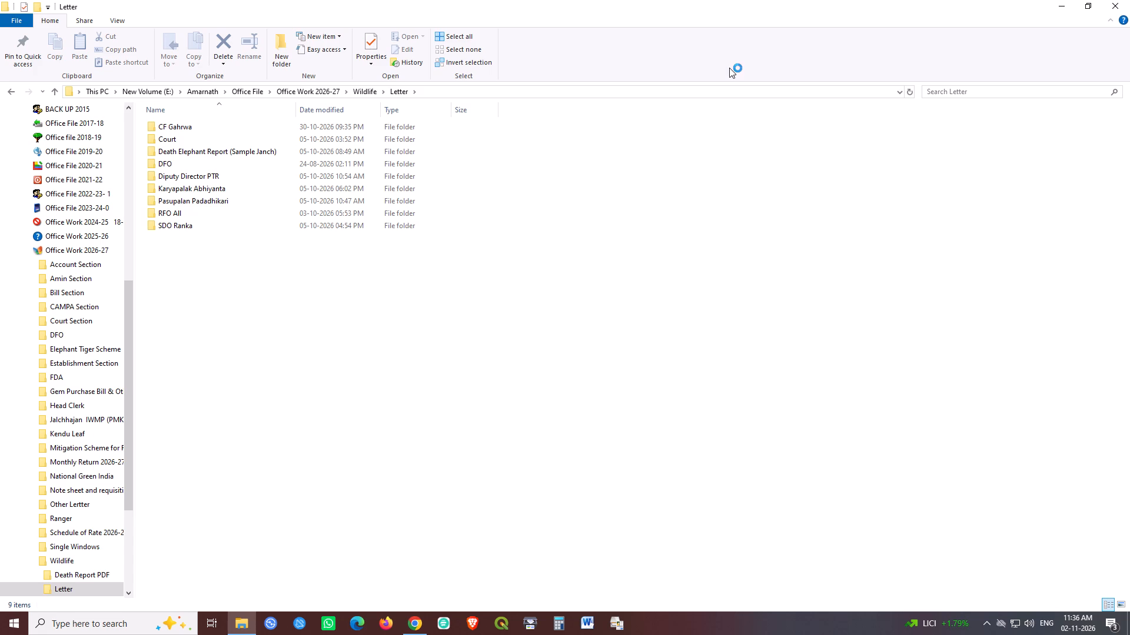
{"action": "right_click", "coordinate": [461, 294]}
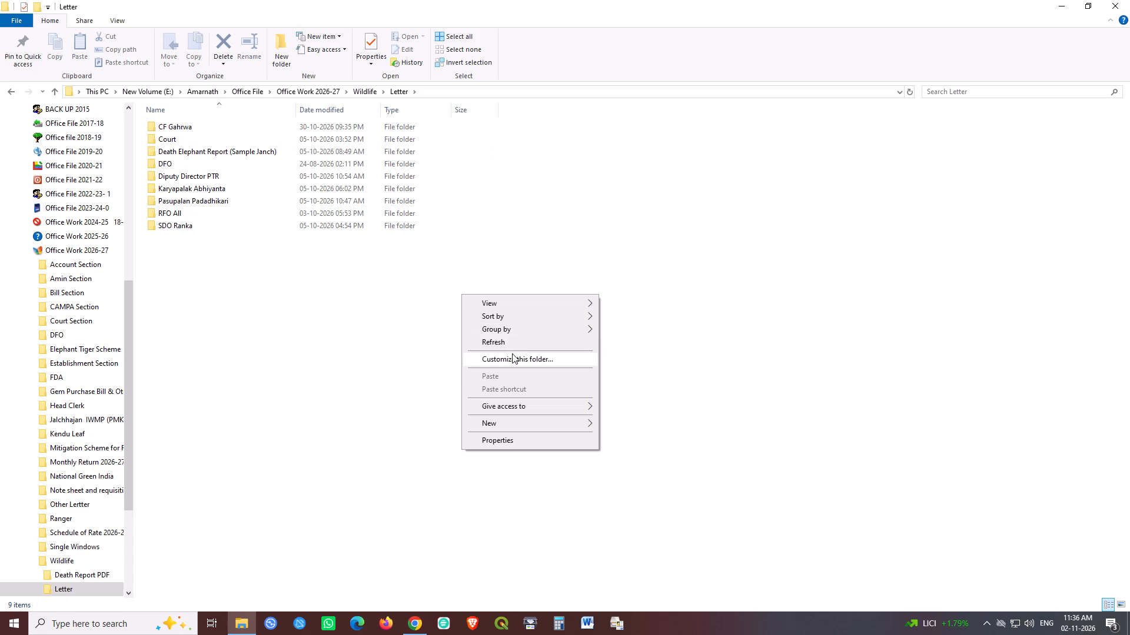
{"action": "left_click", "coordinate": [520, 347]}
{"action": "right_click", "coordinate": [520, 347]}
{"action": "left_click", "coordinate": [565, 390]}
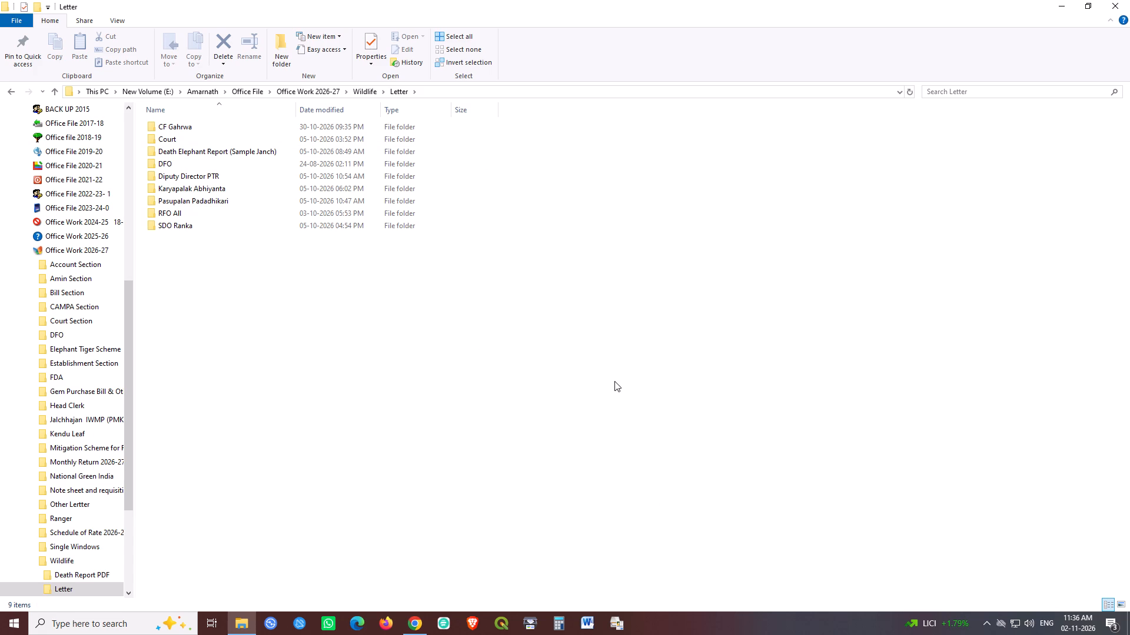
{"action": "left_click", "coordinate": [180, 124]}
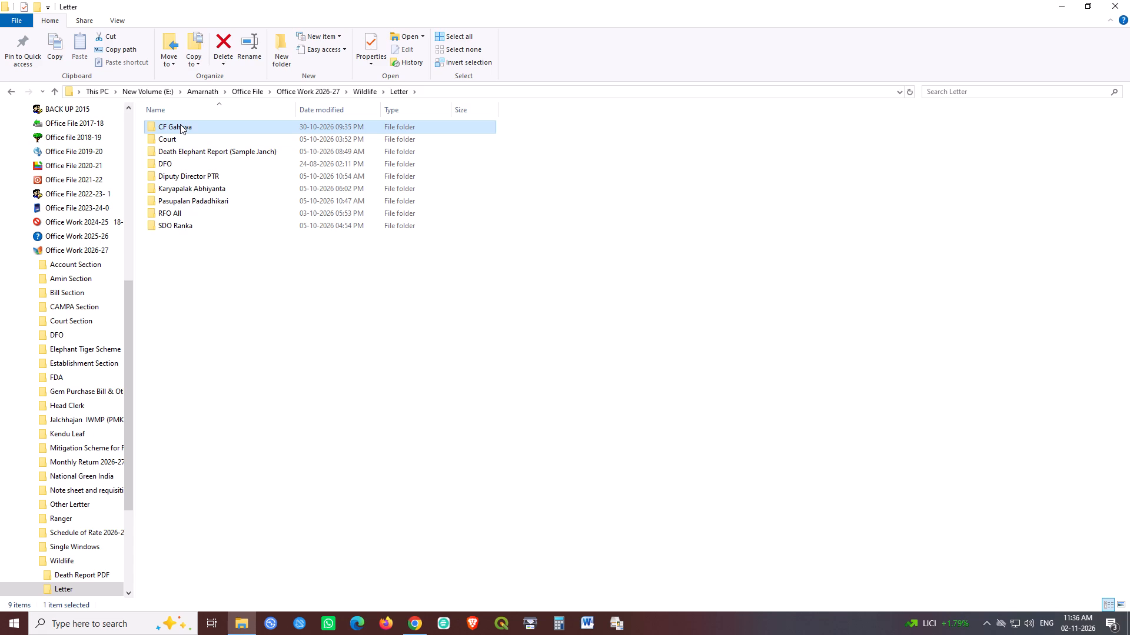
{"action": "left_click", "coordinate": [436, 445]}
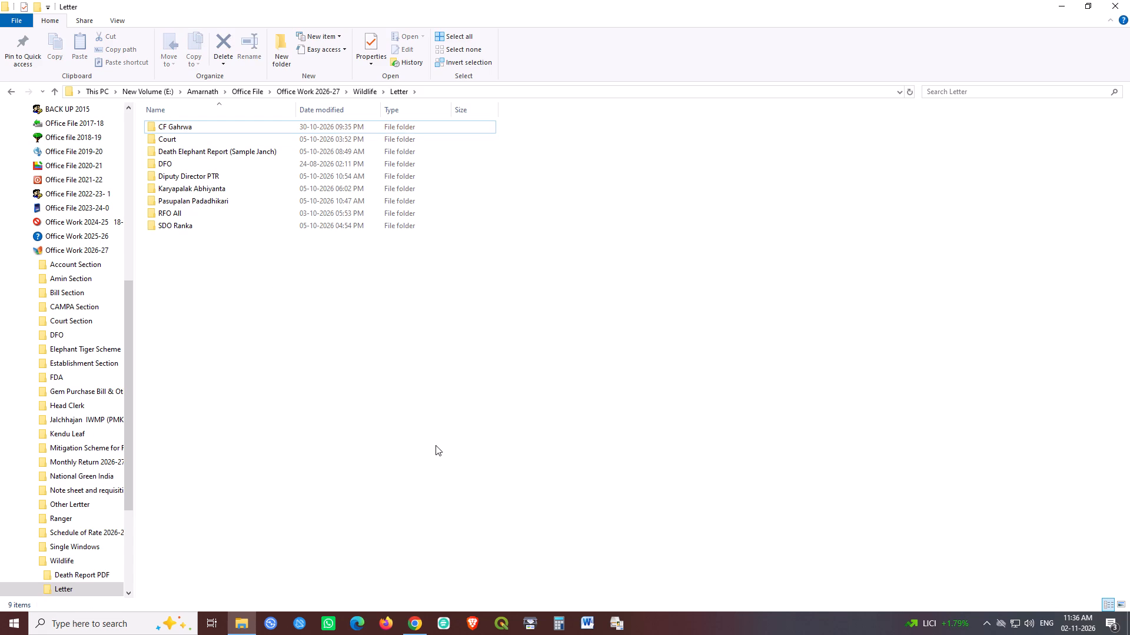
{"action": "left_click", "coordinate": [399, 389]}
Open the Diputy Director PTR folder inside the Letter folder.
{"action": "type", "text": "dd"}
{"action": "key", "text": "Up"}
{"action": "type", "text": "dd"}
{"action": "key", "text": "Return"}
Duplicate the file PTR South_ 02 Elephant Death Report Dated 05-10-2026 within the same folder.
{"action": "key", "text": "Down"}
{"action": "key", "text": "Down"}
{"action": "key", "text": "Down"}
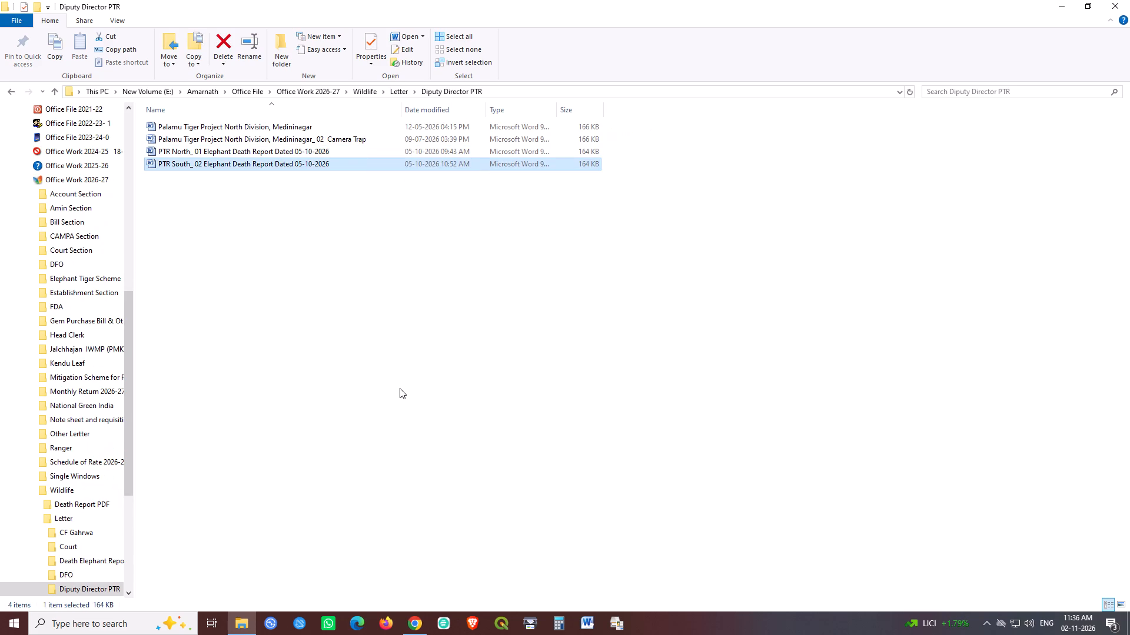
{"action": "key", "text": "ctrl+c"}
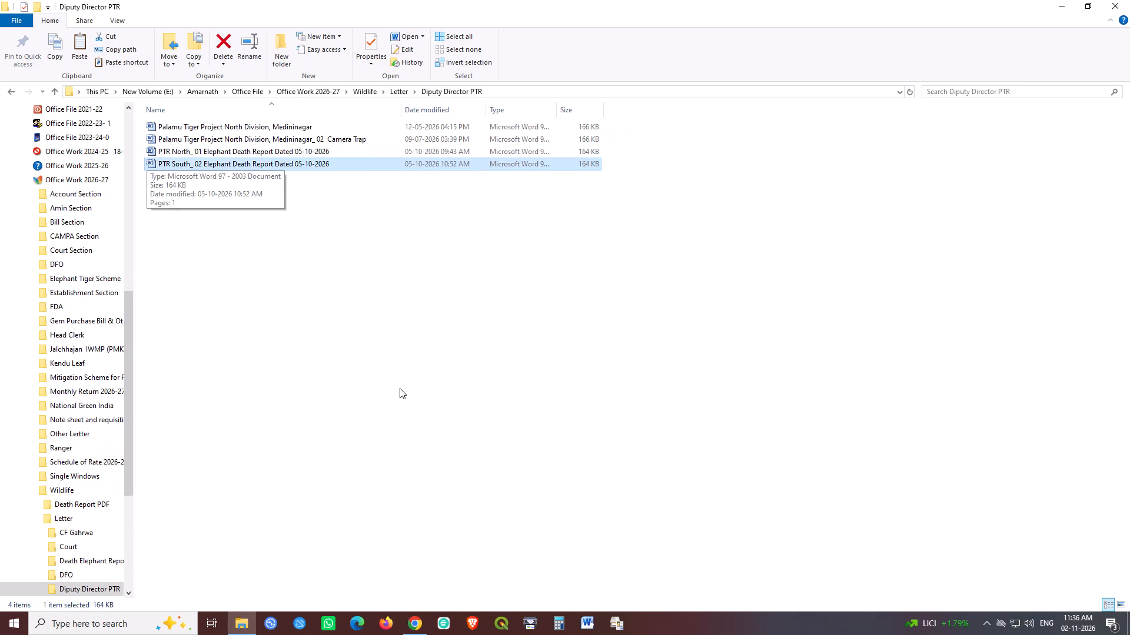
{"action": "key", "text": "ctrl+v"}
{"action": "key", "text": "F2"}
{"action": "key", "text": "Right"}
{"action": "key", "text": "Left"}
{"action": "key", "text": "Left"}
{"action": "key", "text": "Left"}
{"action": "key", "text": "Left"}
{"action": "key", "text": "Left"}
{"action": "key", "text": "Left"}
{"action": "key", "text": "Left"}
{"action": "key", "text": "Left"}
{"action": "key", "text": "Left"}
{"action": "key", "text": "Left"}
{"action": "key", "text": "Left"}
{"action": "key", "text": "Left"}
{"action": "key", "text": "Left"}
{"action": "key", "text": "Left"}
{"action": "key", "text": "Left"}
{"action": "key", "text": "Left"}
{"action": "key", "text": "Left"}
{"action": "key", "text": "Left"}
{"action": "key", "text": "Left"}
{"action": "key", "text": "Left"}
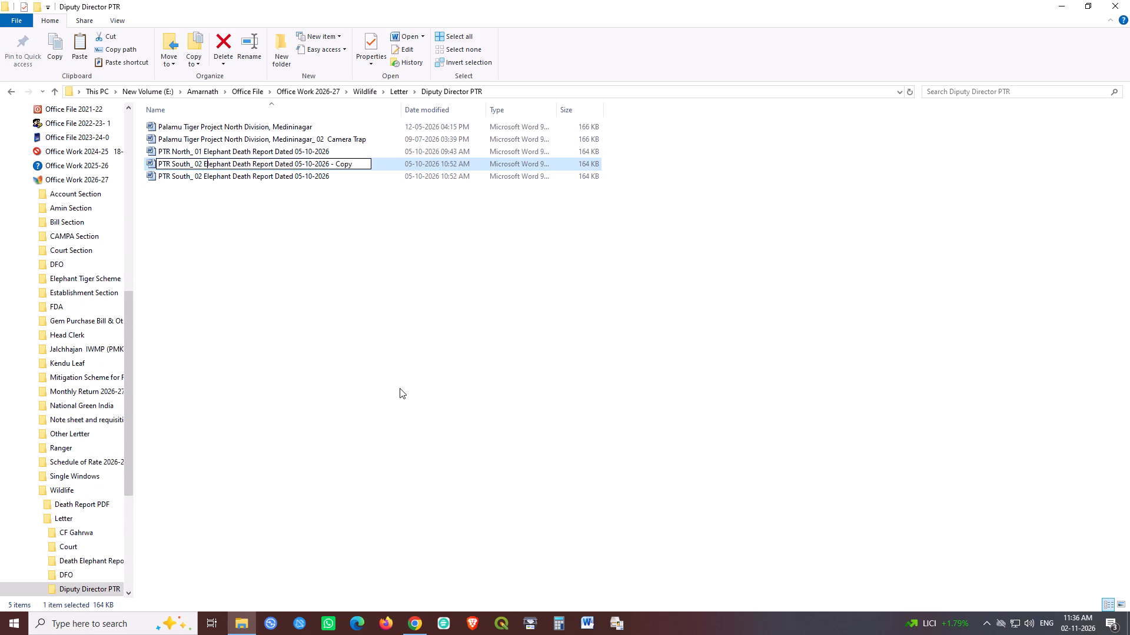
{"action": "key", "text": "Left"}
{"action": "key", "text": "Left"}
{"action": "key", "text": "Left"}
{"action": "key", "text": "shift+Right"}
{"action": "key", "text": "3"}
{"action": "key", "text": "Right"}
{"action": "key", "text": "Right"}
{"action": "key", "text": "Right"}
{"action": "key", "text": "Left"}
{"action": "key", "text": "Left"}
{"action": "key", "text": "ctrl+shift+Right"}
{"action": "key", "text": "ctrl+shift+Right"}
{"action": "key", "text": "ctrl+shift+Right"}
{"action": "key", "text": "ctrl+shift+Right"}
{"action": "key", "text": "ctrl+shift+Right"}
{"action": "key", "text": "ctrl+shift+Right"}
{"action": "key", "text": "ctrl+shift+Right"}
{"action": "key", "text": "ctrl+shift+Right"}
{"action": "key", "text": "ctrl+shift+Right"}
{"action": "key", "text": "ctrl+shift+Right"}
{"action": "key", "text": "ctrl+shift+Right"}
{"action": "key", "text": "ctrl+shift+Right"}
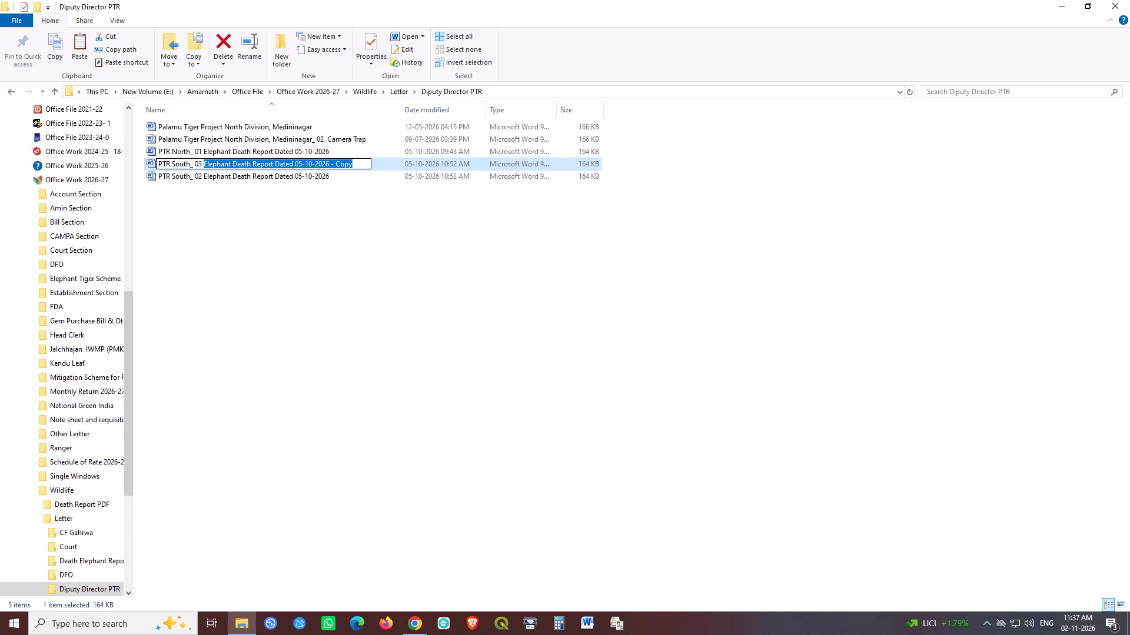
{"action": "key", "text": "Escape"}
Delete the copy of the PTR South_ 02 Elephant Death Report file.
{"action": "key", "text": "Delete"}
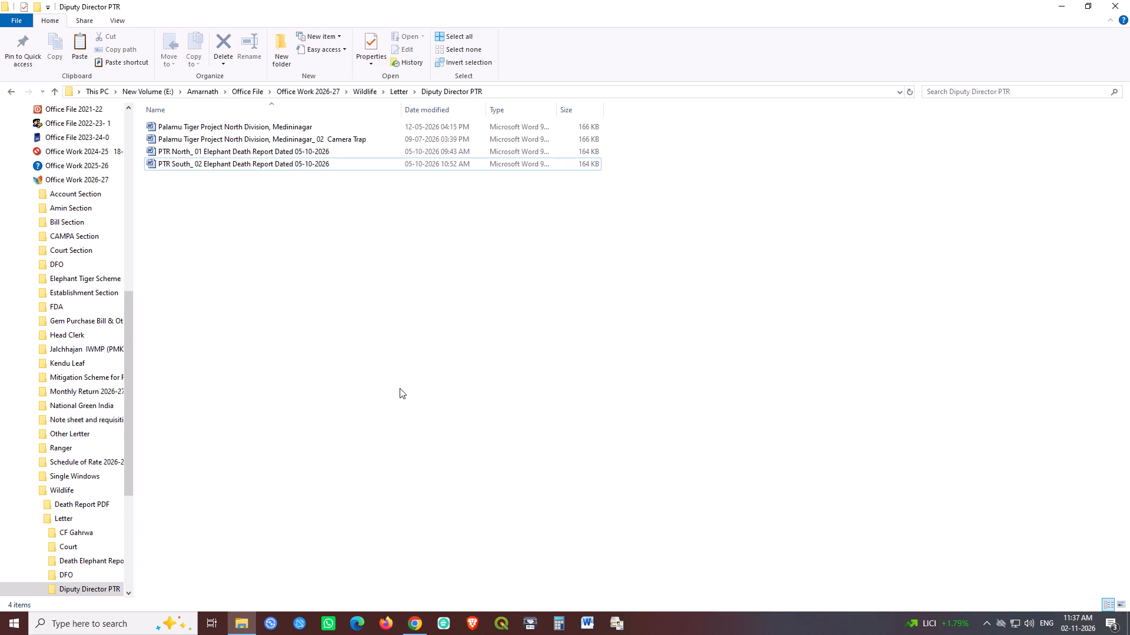
Open the letter Palamu Tiger Project North Division, Medininagar, examine its addressee and subject, and close it.
{"action": "left_click", "coordinate": [307, 131]}
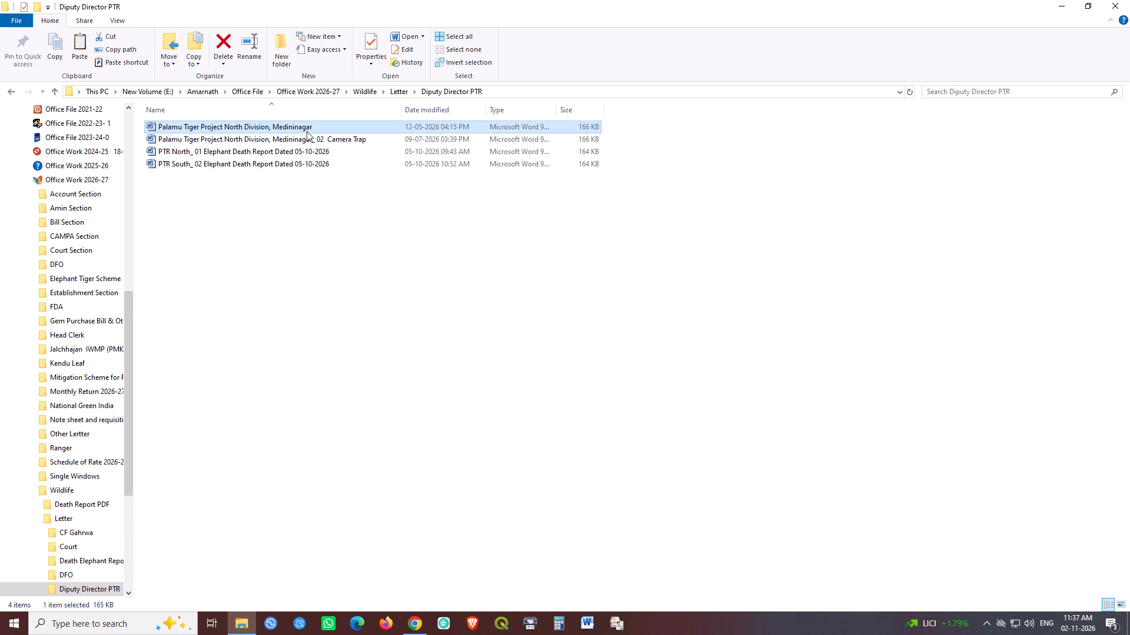
{"action": "key", "text": "Down"}
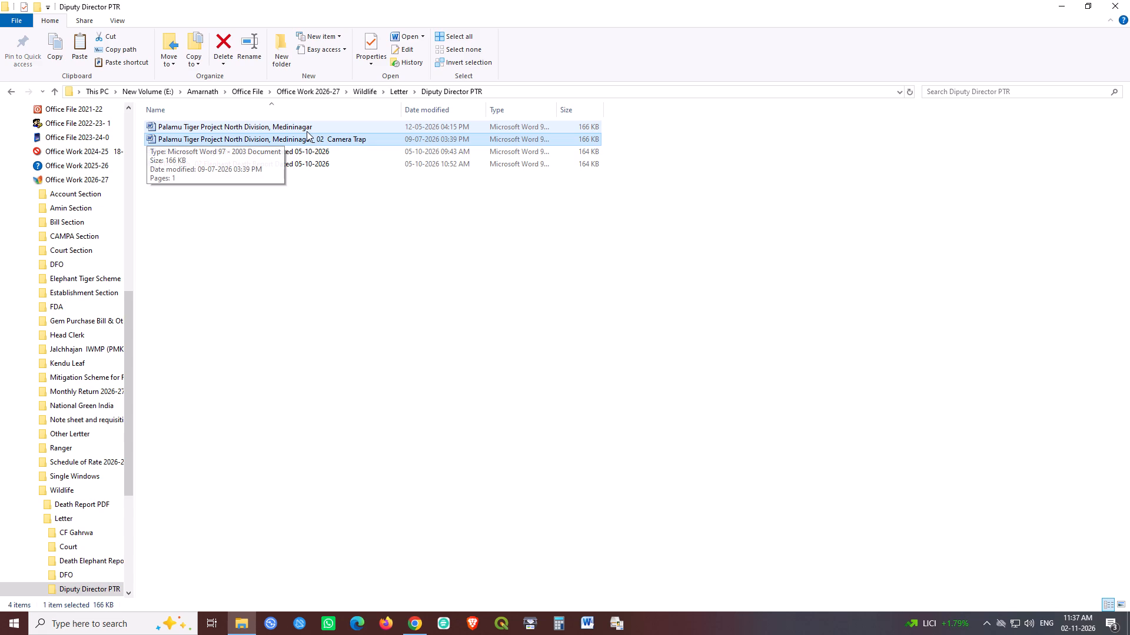
{"action": "key", "text": "Up"}
{"action": "key", "text": "Return"}
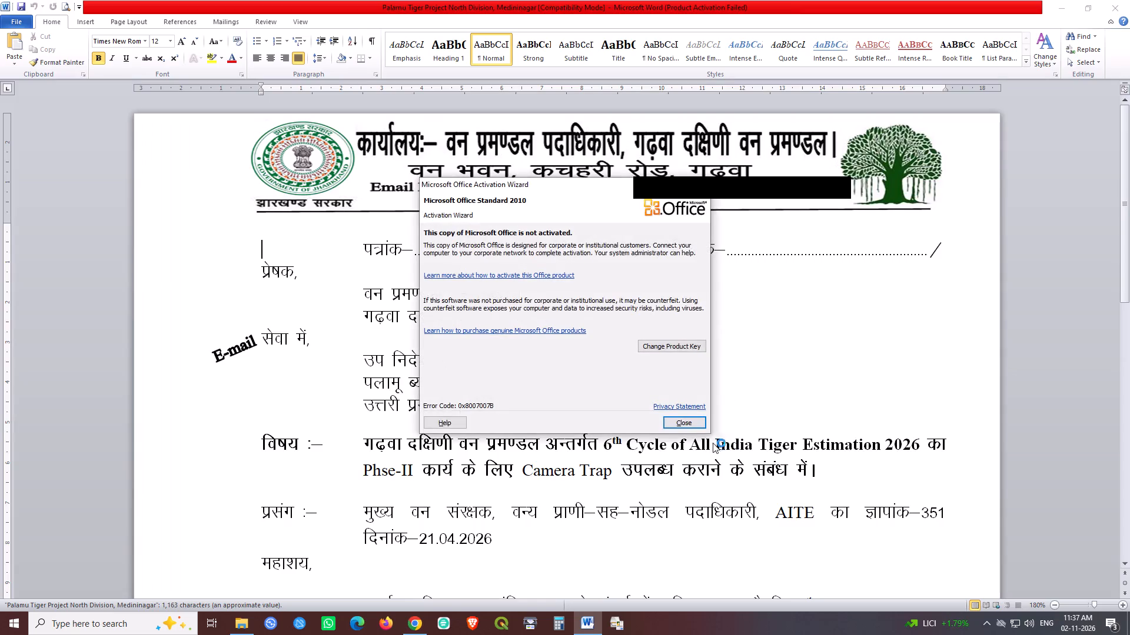
{"action": "left_click", "coordinate": [693, 422]}
{"action": "scroll", "coordinate": [693, 422], "scroll_direction": "down", "scroll_amount": 1}
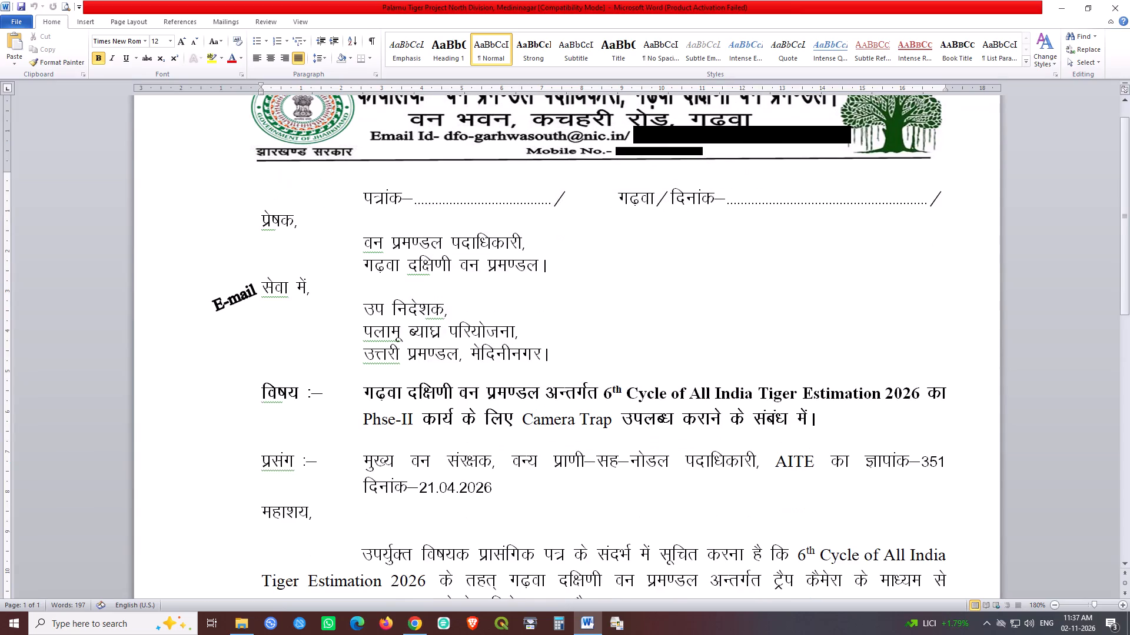
{"action": "left_click", "coordinate": [1123, 0]}
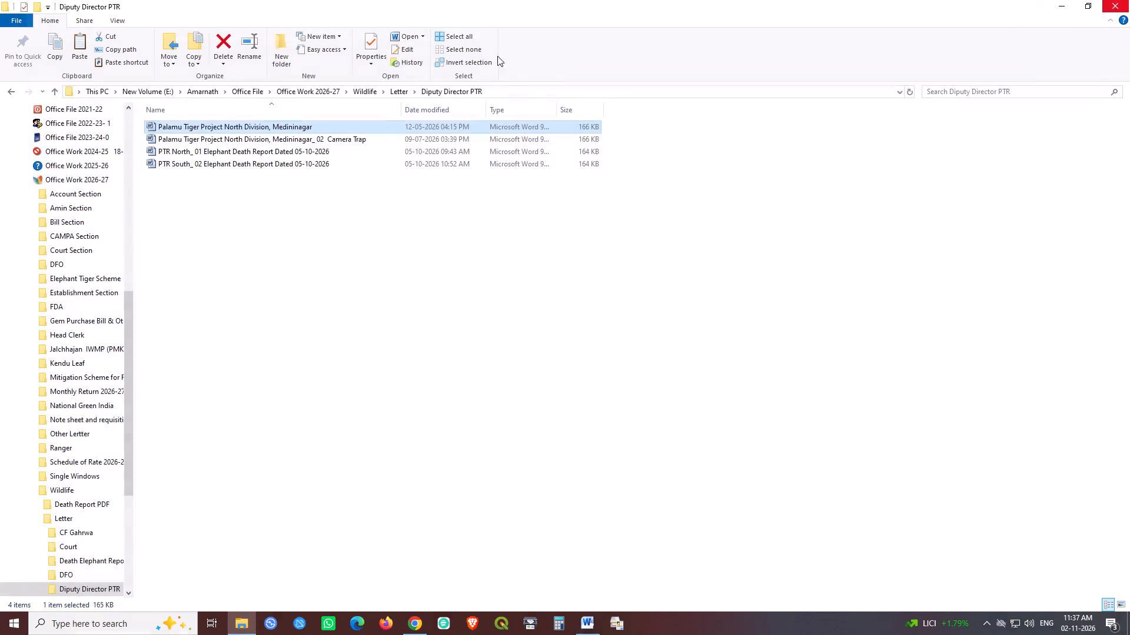
Open the letter Palamu Tiger Project North Division, Medininagar_ 02 Camera Trap, examine its subject, and close it.
{"action": "left_click", "coordinate": [351, 136]}
{"action": "key", "text": "Return"}
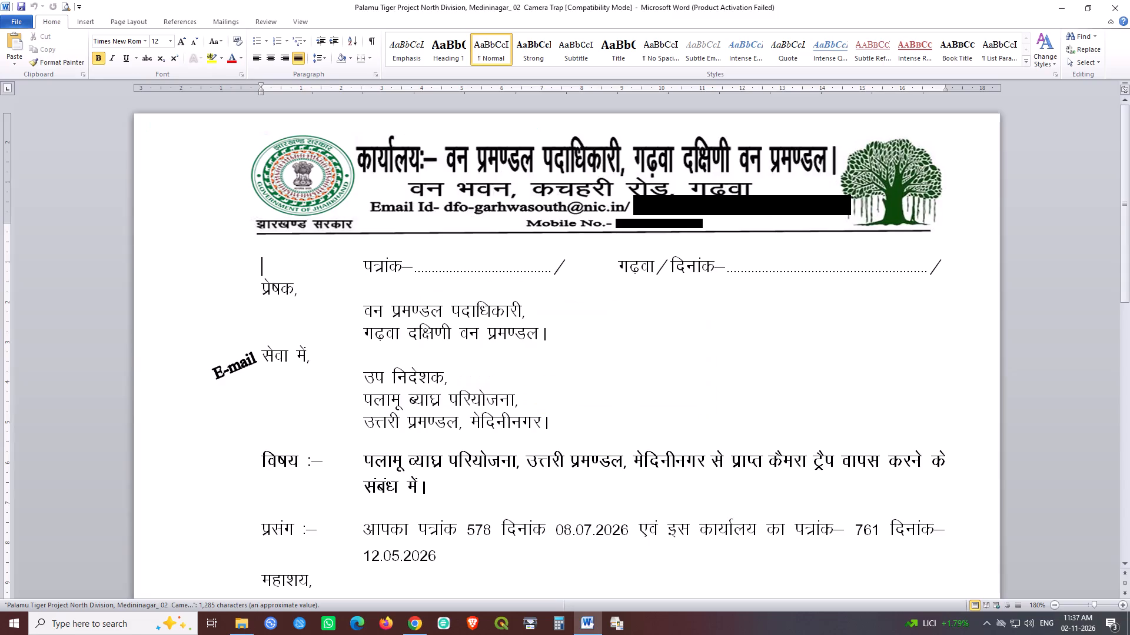
{"action": "left_click", "coordinate": [681, 423]}
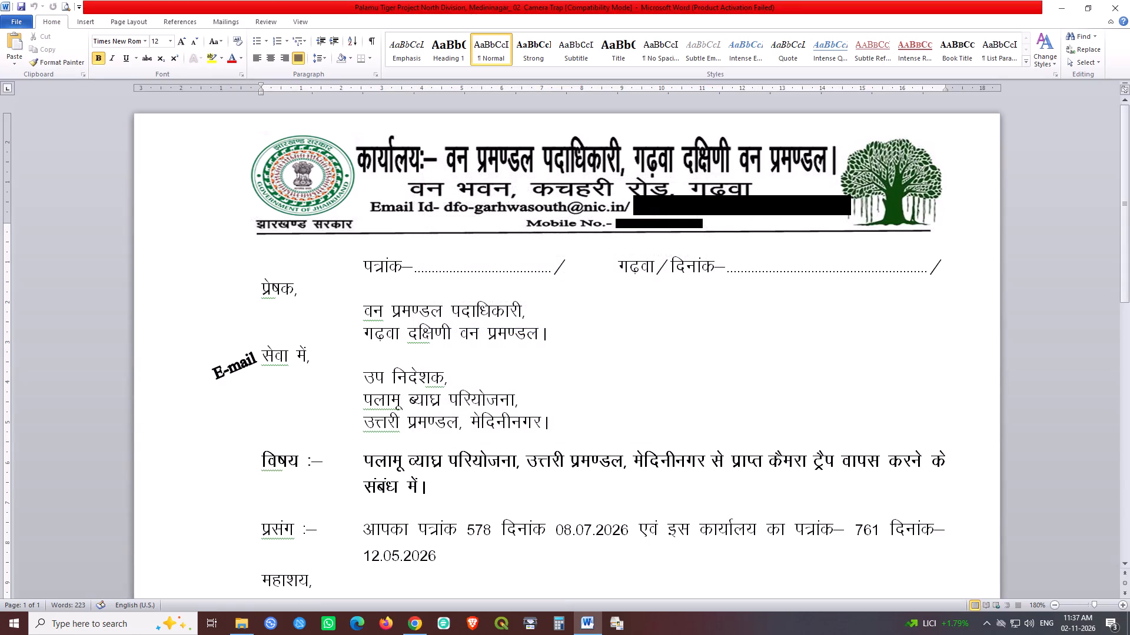
{"action": "left_click", "coordinate": [1124, 12]}
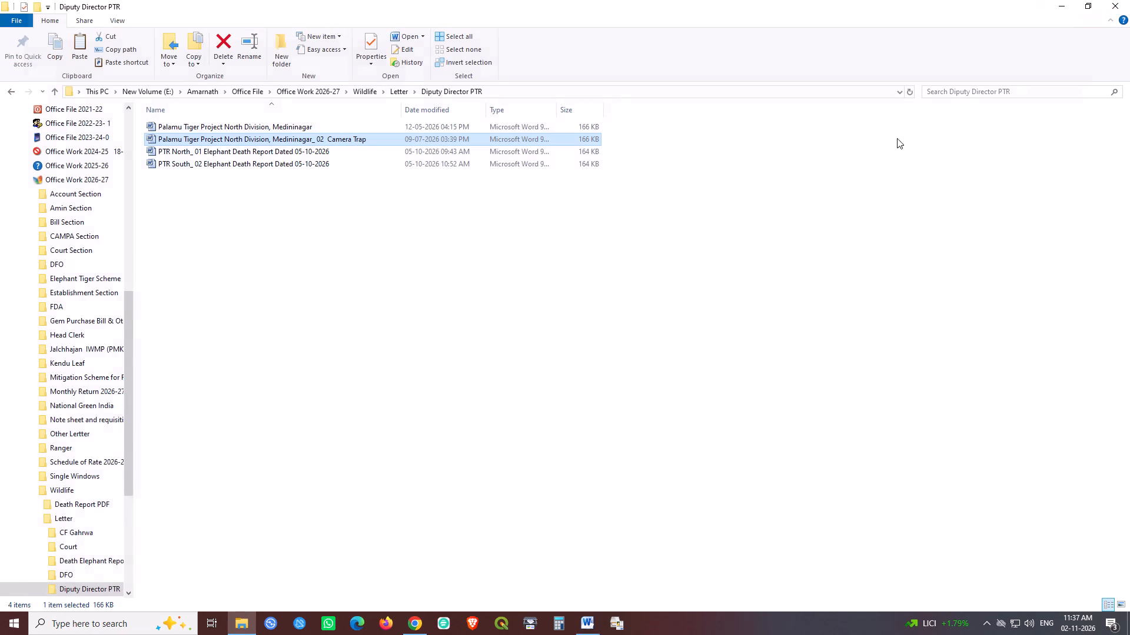
Duplicate the file Palamu Tiger Project North Division, Medininagar within the same folder.
{"action": "key", "text": "Up"}
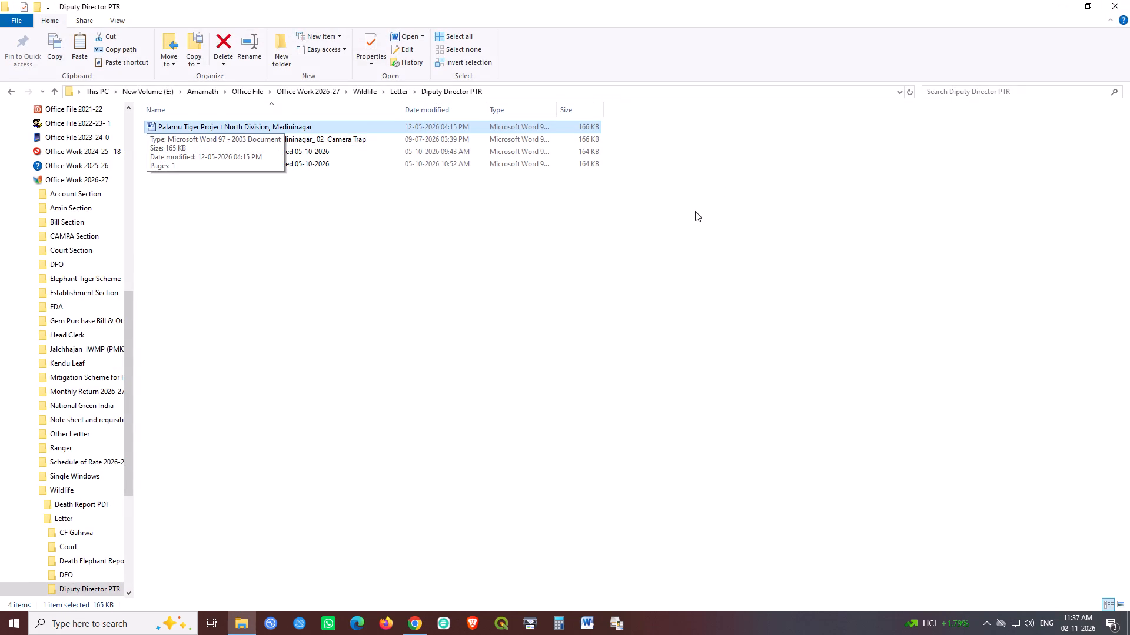
{"action": "key", "text": "ctrl+c"}
{"action": "key", "text": "ctrl+v"}
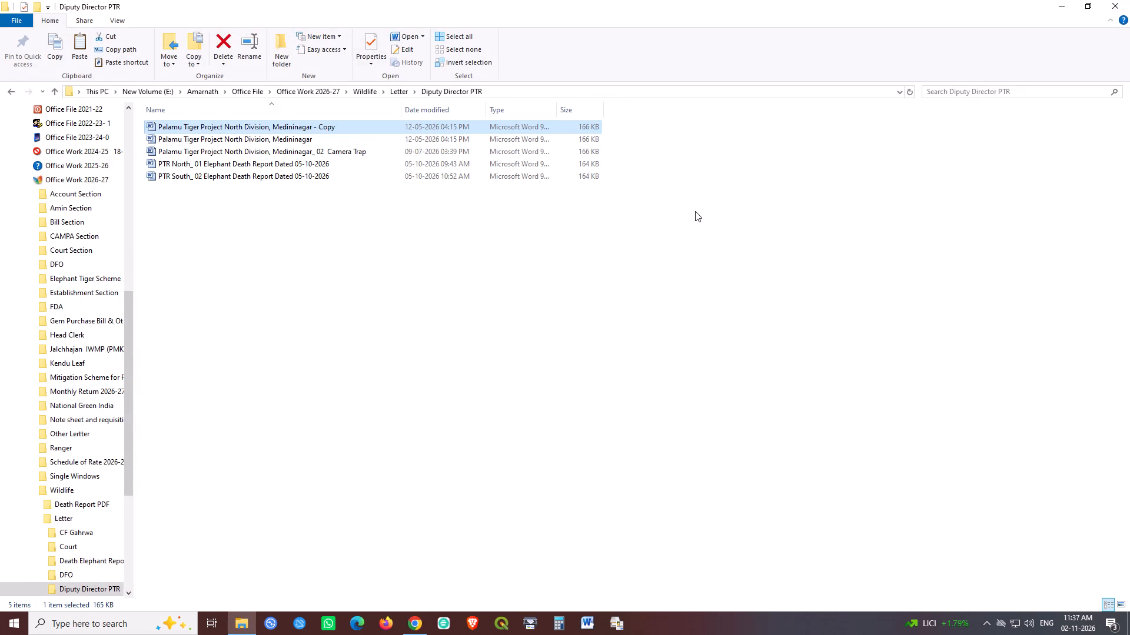
Copy the prefix "PTR South_ 02 " from the name of the PTR South elephant death report file.
{"action": "key", "text": "Down"}
{"action": "key", "text": "Down"}
{"action": "key", "text": "Down"}
{"action": "key", "text": "Down"}
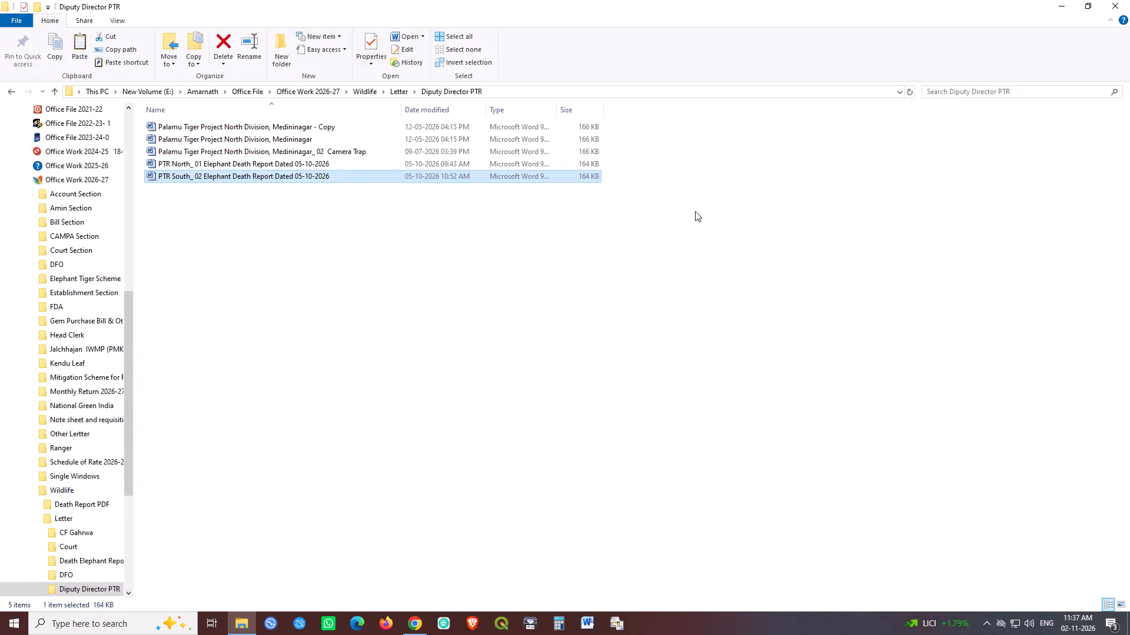
{"action": "key", "text": "F2"}
{"action": "key", "text": "Right"}
{"action": "key", "text": "Left"}
{"action": "key", "text": "Left"}
{"action": "key", "text": "Left"}
{"action": "key", "text": "Left"}
{"action": "key", "text": "Left"}
{"action": "key", "text": "Left"}
{"action": "key", "text": "Left"}
{"action": "key", "text": "Left"}
{"action": "key", "text": "Left"}
{"action": "key", "text": "Left"}
{"action": "key", "text": "Left"}
{"action": "key", "text": "Left"}
{"action": "key", "text": "Left"}
{"action": "key", "text": "Left"}
{"action": "key", "text": "Left"}
{"action": "key", "text": "Left"}
{"action": "key", "text": "Left"}
{"action": "key", "text": "Left"}
{"action": "key", "text": "Left"}
{"action": "key", "text": "Left"}
{"action": "key", "text": "Left"}
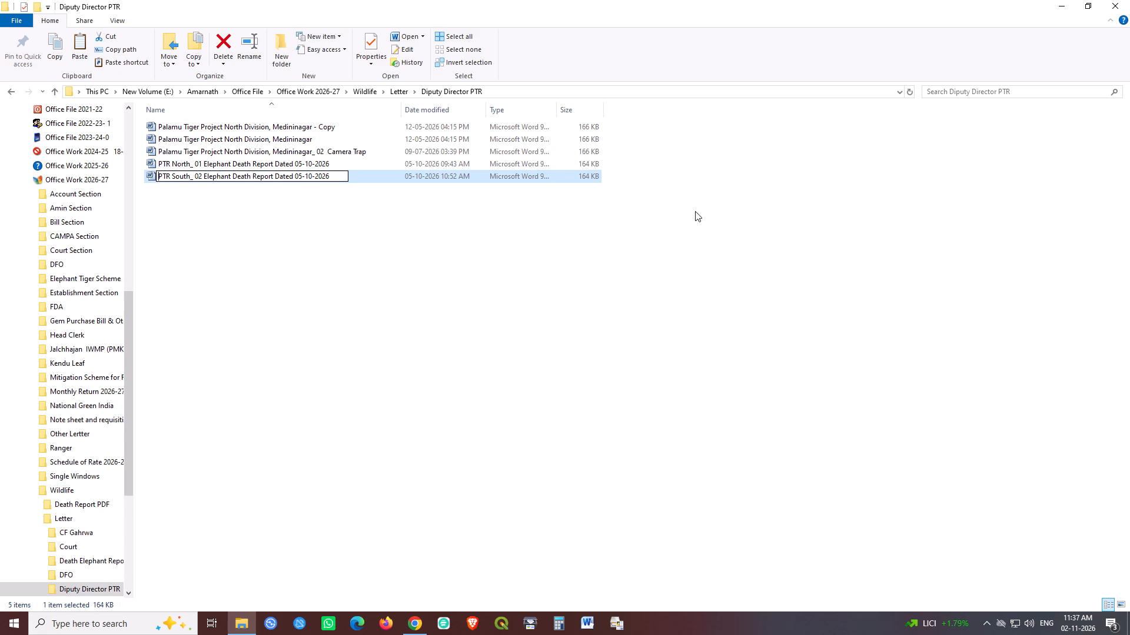
{"action": "key", "text": "ctrl+shift+Right"}
{"action": "key", "text": "ctrl+shift+Right"}
{"action": "key", "text": "ctrl+shift+Right"}
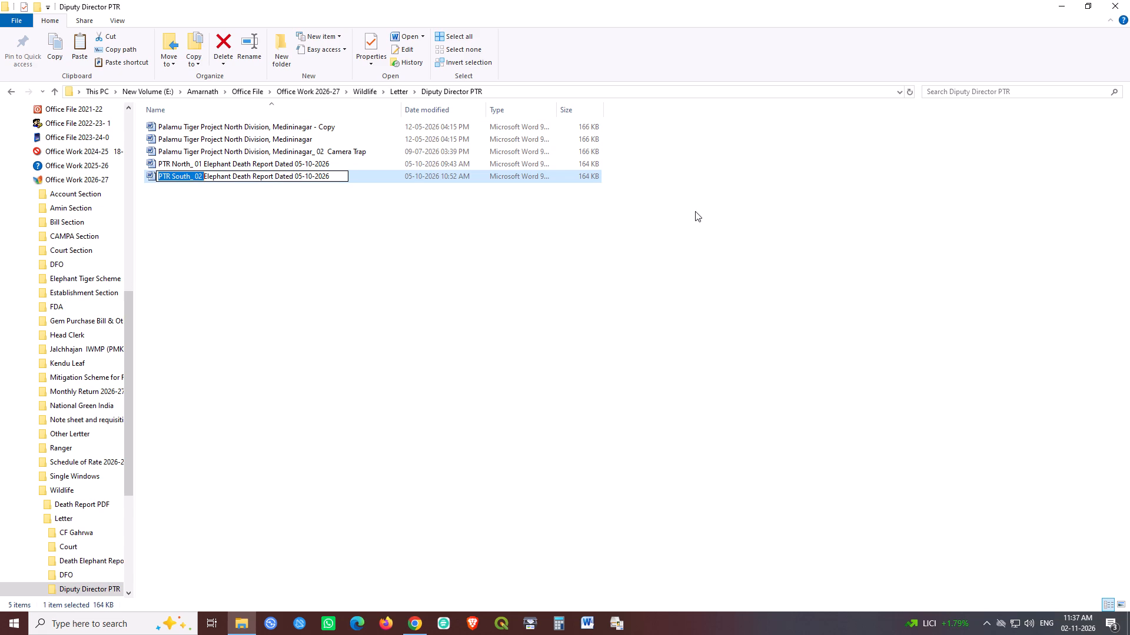
{"action": "key", "text": "ctrl+c"}
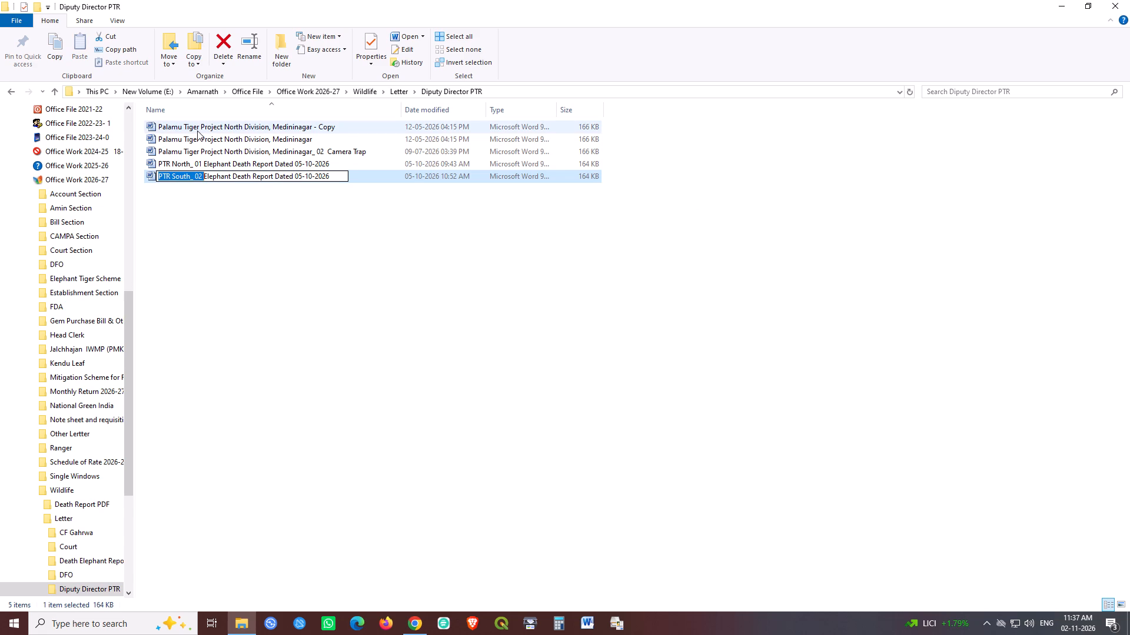
Rename the duplicated Palamu Tiger Project file as "PTR South_ 03 Palamu Tiger Project North Division, Medininagar - Copy".
{"action": "left_click", "coordinate": [197, 130]}
{"action": "key", "text": "F2"}
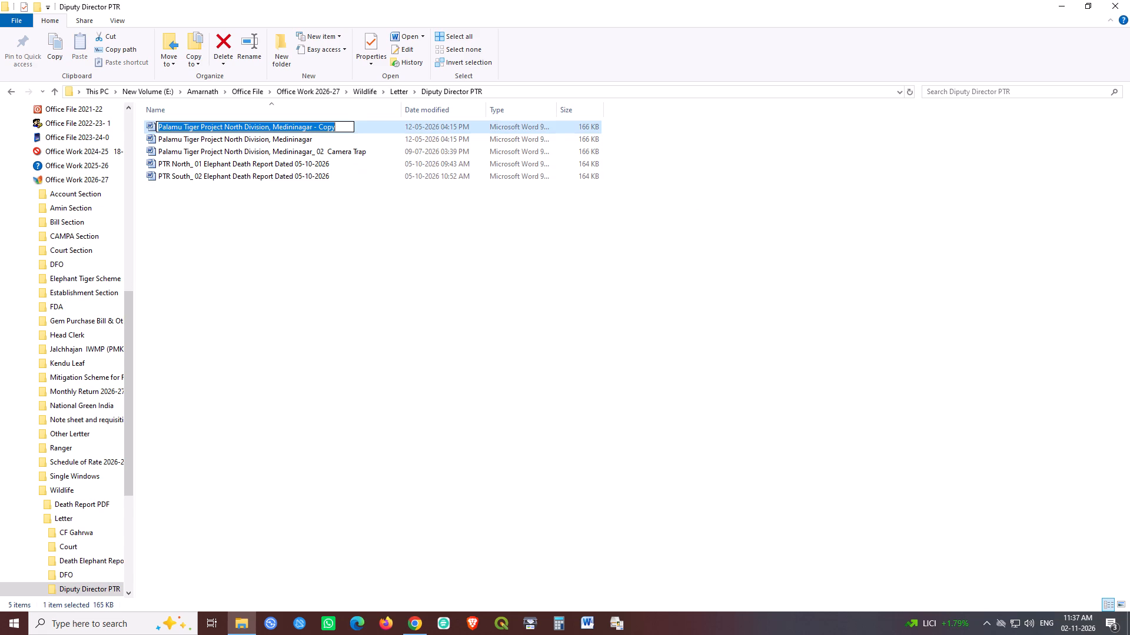
{"action": "key", "text": "Left"}
{"action": "key", "text": "ctrl+v"}
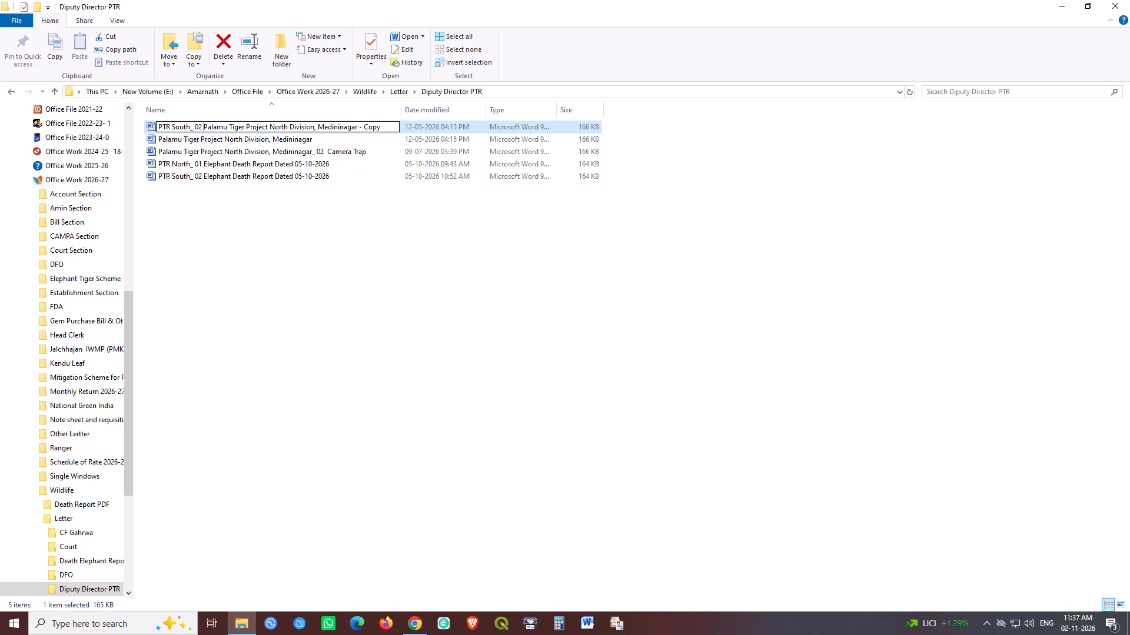
{"action": "key", "text": "Left"}
{"action": "key", "text": "shift+Left"}
{"action": "key", "text": "3"}
{"action": "key", "text": "Return"}
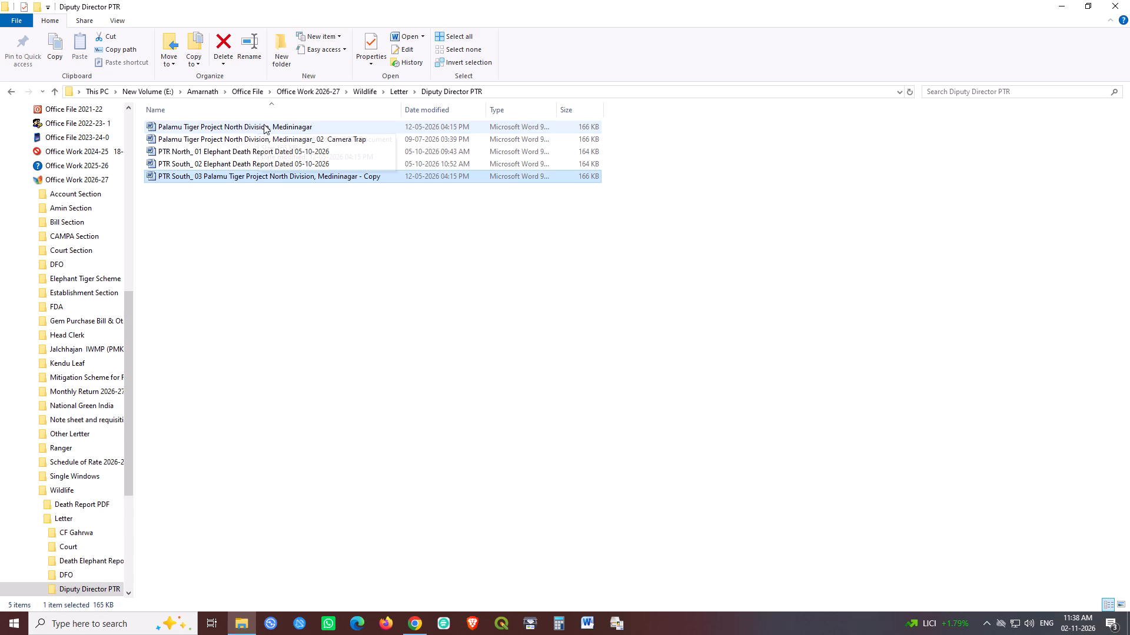
Open the PTR South_ 03 copy, enable editing on it, and close the document.
{"action": "key", "text": "Return"}
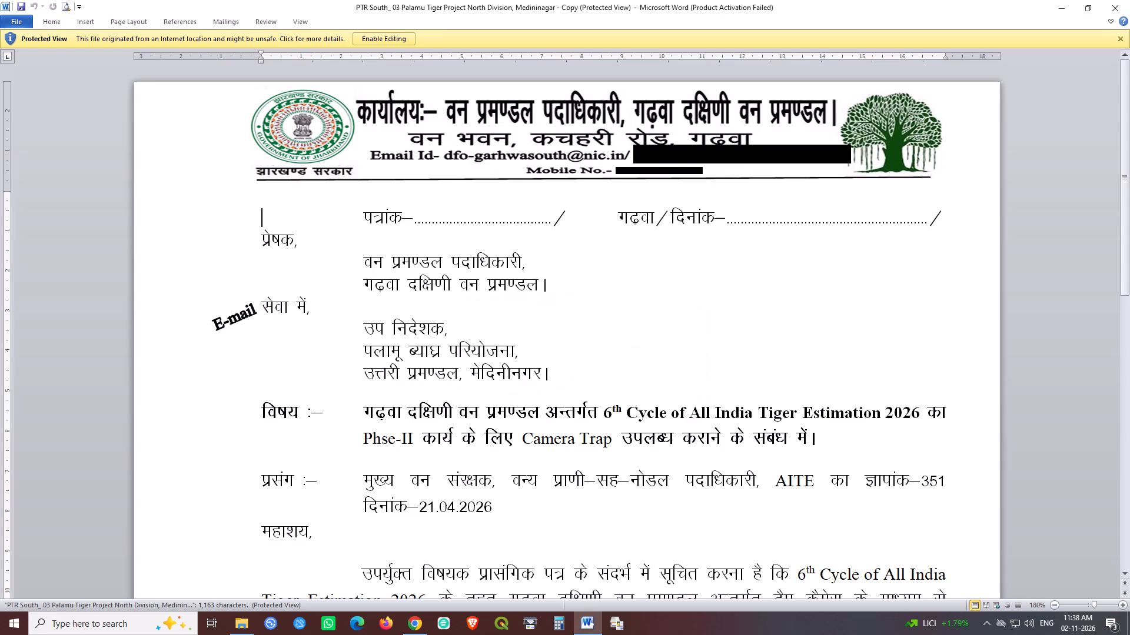
{"action": "left_click", "coordinate": [675, 425]}
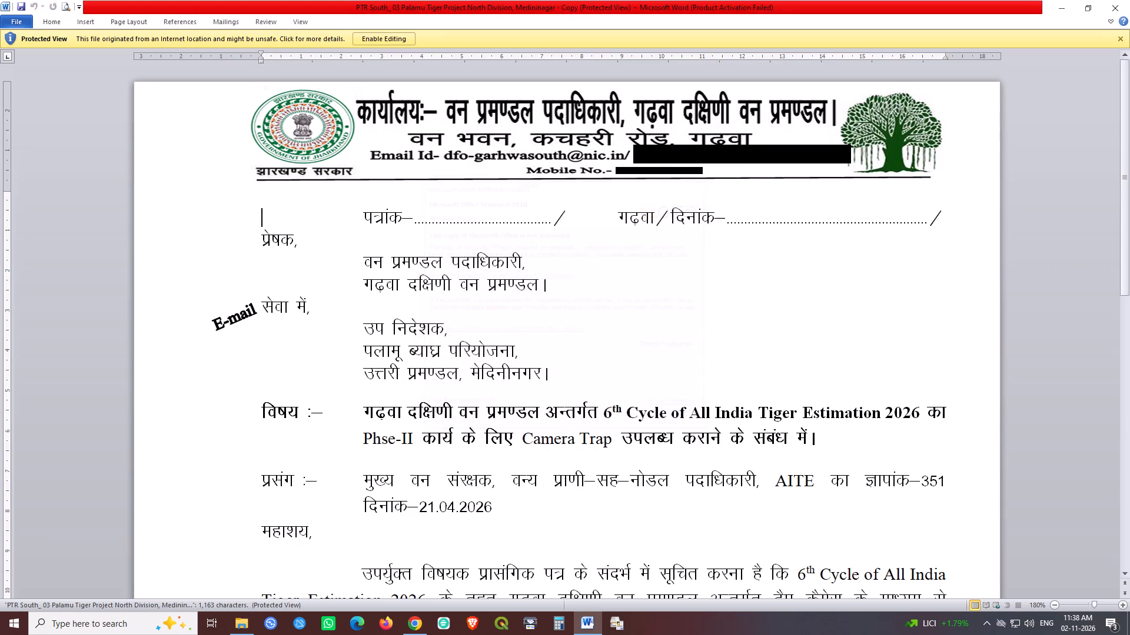
{"action": "left_click", "coordinate": [385, 38]}
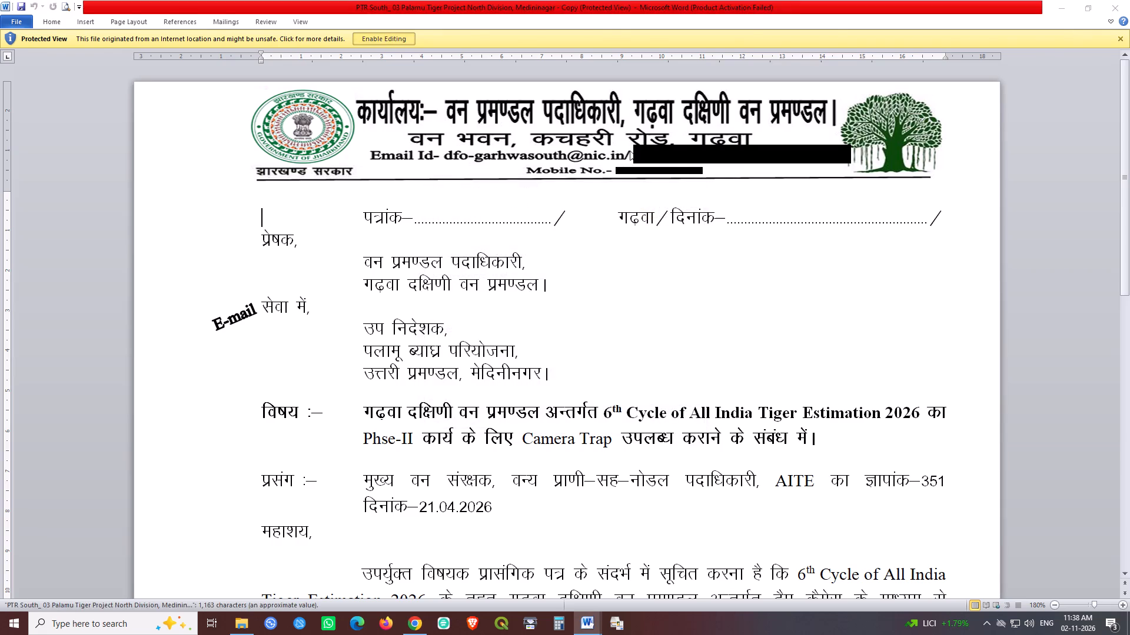
{"action": "left_click", "coordinate": [1111, 2]}
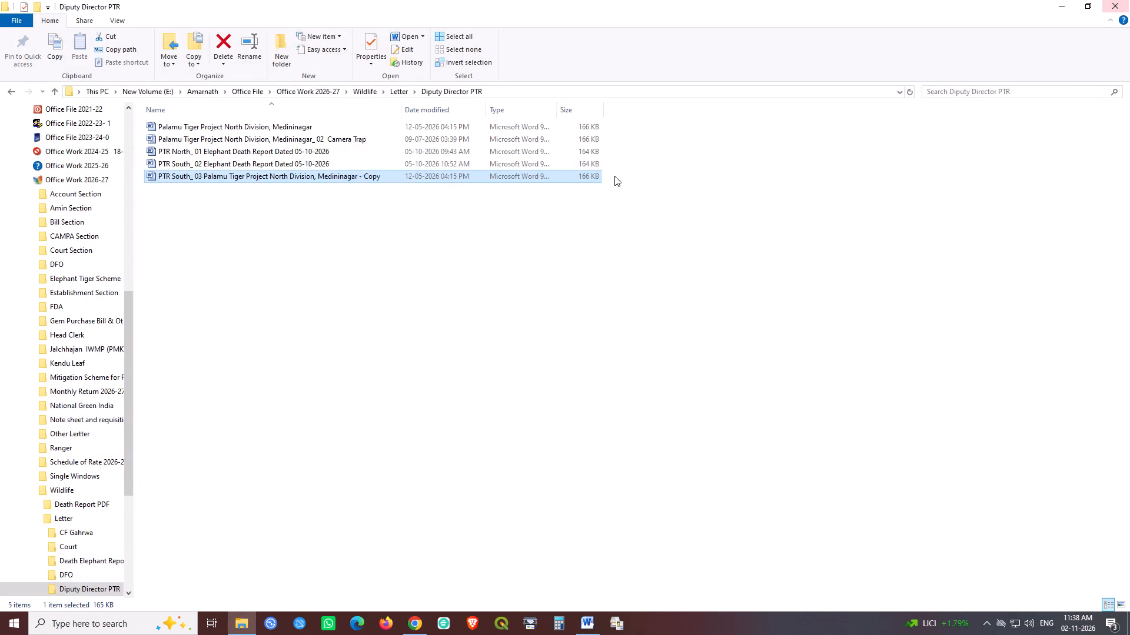
Change "South" to "North" in the name of the PTR South_ 03 Palamu Tiger Project copy.
{"action": "key", "text": "F2"}
{"action": "key", "text": "Right"}
{"action": "key", "text": "Left"}
{"action": "key", "text": "Left"}
{"action": "key", "text": "Left"}
{"action": "key", "text": "Left"}
{"action": "key", "text": "Left"}
{"action": "key", "text": "Left"}
{"action": "key", "text": "Left"}
{"action": "key", "text": "Left"}
{"action": "key", "text": "Left"}
{"action": "key", "text": "Left"}
{"action": "key", "text": "Left"}
{"action": "key", "text": "Left"}
{"action": "key", "text": "Left"}
{"action": "key", "text": "Left"}
{"action": "key", "text": "Left"}
{"action": "key", "text": "Left"}
{"action": "key", "text": "Left"}
{"action": "key", "text": "Left"}
{"action": "key", "text": "Left"}
{"action": "key", "text": "Left"}
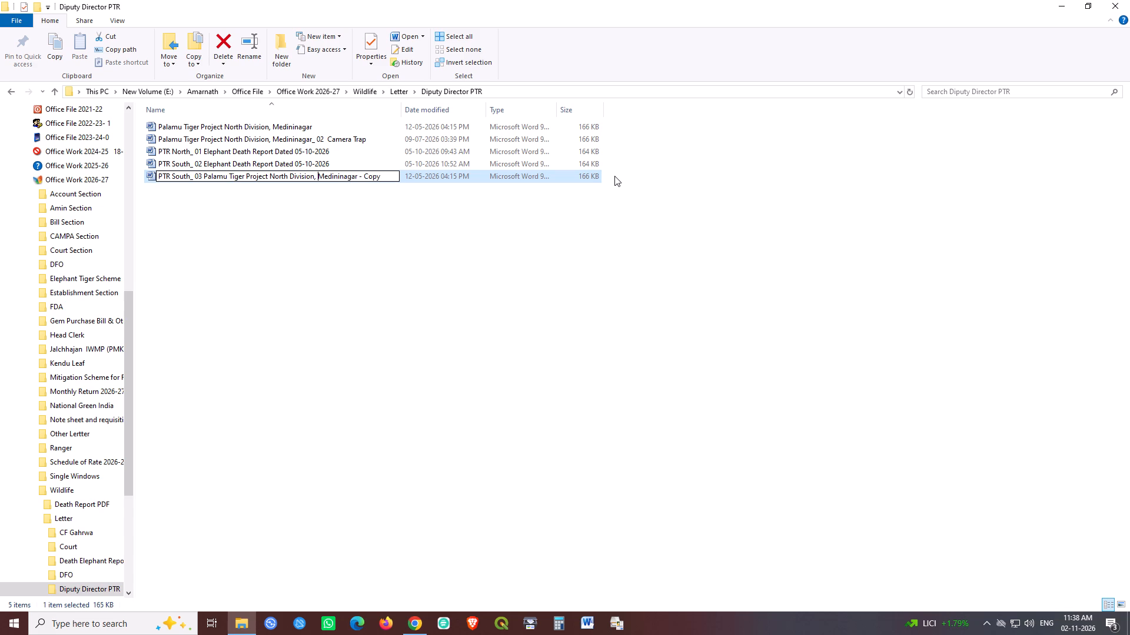
{"action": "key", "text": "Right"}
{"action": "key", "text": "shift+Left"}
{"action": "key", "text": "shift+Left"}
{"action": "key", "text": "shift+Left"}
{"action": "key", "text": "shift+Left"}
{"action": "key", "text": "shift+Left"}
{"action": "type", "text": "North"}
Remove "Palamu Tiger Project North Division, Medininagar - Copy" from the file name, leaving only the "PTR North_ 03 " prefix.
{"action": "key", "text": "Right"}
{"action": "key", "text": "Right"}
{"action": "key", "text": "Right"}
{"action": "key", "text": "Right"}
{"action": "key", "text": "Right"}
{"action": "key", "text": "Right"}
{"action": "key", "text": "Right"}
{"action": "key", "text": "Left"}
{"action": "key", "text": "Left"}
{"action": "key", "text": "ctrl+Right"}
{"action": "key", "text": "Left"}
{"action": "key", "text": "Left"}
{"action": "key", "text": "Right"}
{"action": "key", "text": "Right"}
{"action": "key", "text": "Right"}
{"action": "key", "text": "Right"}
{"action": "key", "text": "Right"}
{"action": "key", "text": "Right"}
{"action": "key", "text": "Right"}
{"action": "key", "text": "Right"}
{"action": "key", "text": "Right"}
{"action": "key", "text": "Right"}
{"action": "key", "text": "Right"}
{"action": "key", "text": "Right"}
{"action": "key", "text": "Right"}
{"action": "key", "text": "Right"}
{"action": "key", "text": "Right"}
{"action": "key", "text": "Right"}
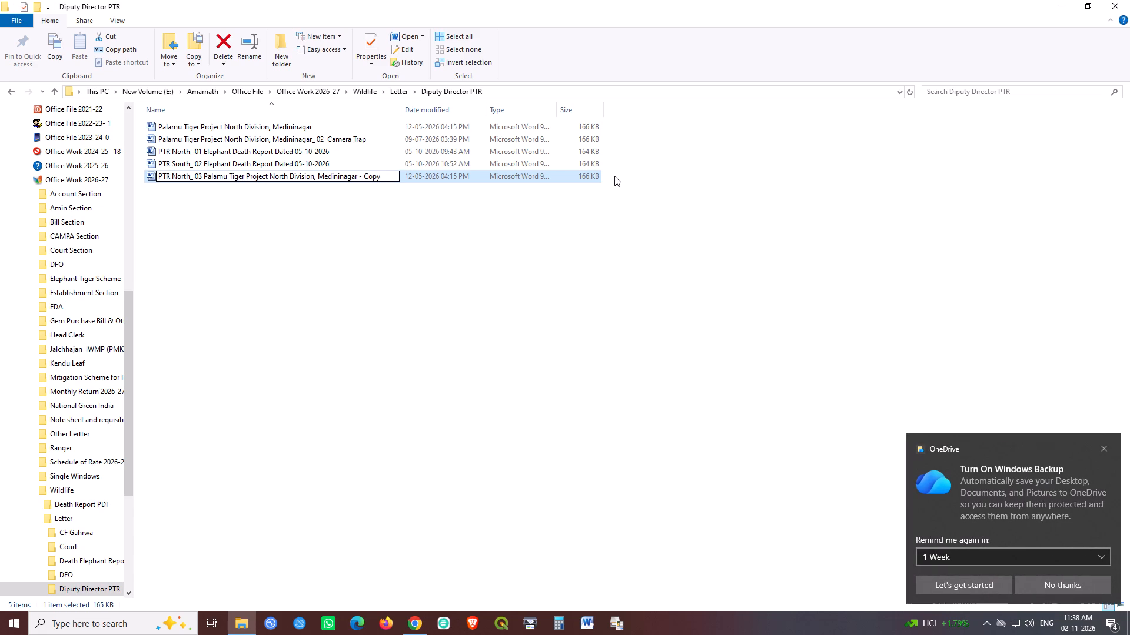
{"action": "key", "text": "Right"}
{"action": "key", "text": "Right"}
{"action": "key", "text": "Left"}
{"action": "key", "text": "Left"}
{"action": "key", "text": "Left"}
{"action": "key", "text": "Left"}
{"action": "key", "text": "Left"}
{"action": "key", "text": "Left"}
{"action": "key", "text": "Left"}
{"action": "key", "text": "Left"}
{"action": "key", "text": "Left"}
{"action": "key", "text": "Left"}
{"action": "key", "text": "Left"}
{"action": "key", "text": "Left"}
{"action": "key", "text": "Left"}
{"action": "key", "text": "Left"}
{"action": "key", "text": "Left"}
{"action": "key", "text": "Left"}
{"action": "key", "text": "Left"}
{"action": "key", "text": "Left"}
{"action": "key", "text": "Left"}
{"action": "key", "text": "Left"}
{"action": "key", "text": "Left"}
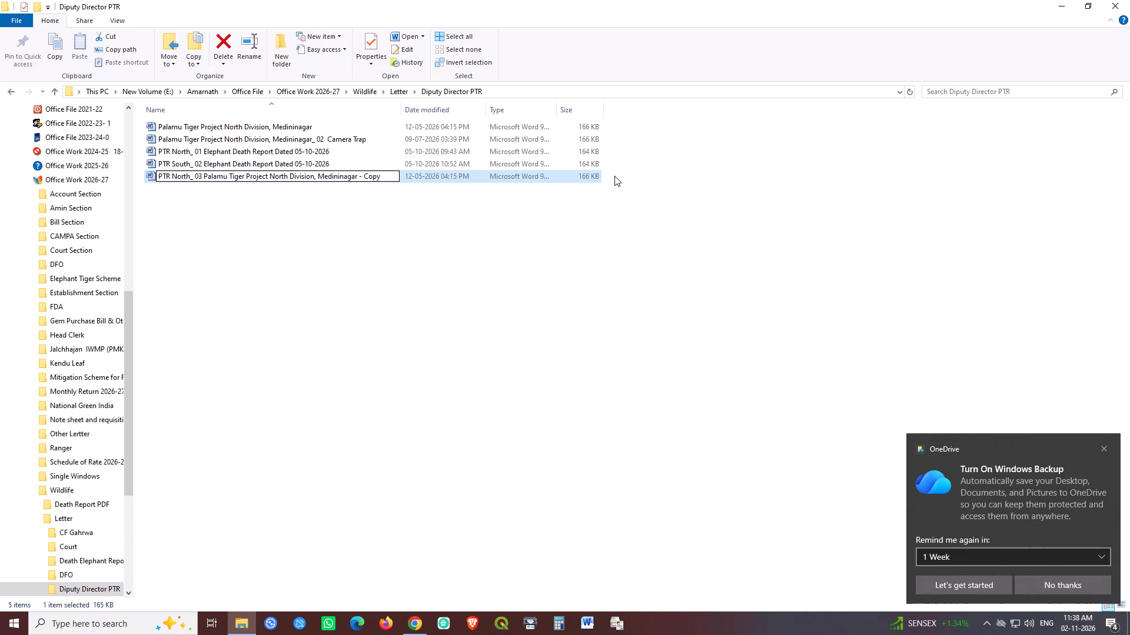
{"action": "key", "text": "ctrl+shift+Right"}
{"action": "key", "text": "ctrl+shift+Right"}
{"action": "key", "text": "ctrl+shift+Right"}
{"action": "key", "text": "ctrl+shift+Right"}
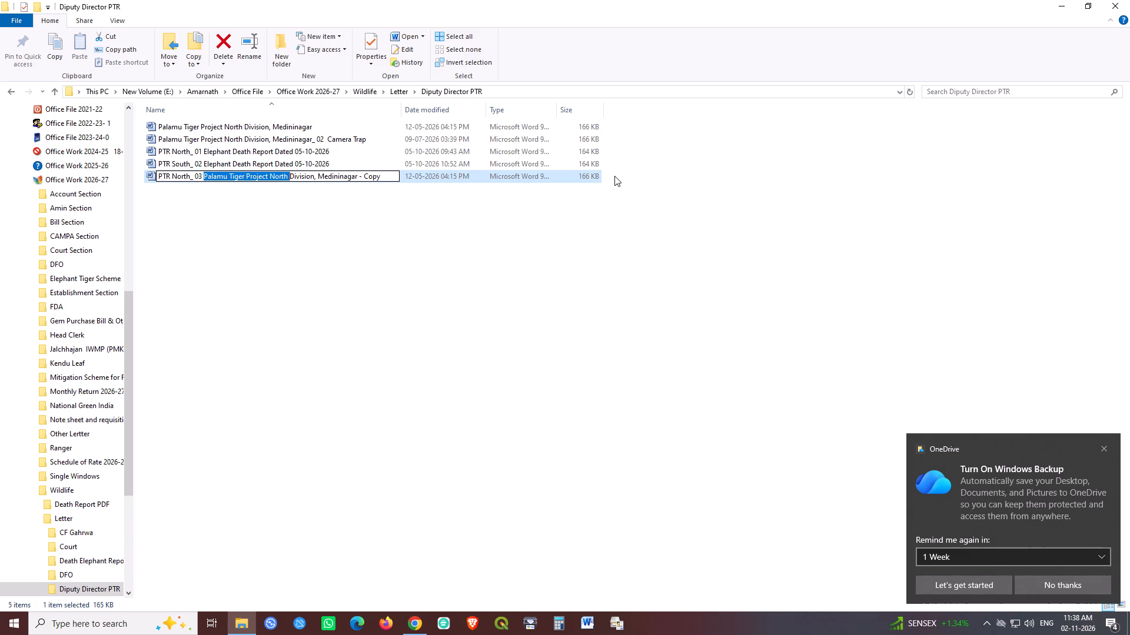
{"action": "key", "text": "ctrl+shift+Right"}
{"action": "key", "text": "ctrl+shift+Right"}
{"action": "key", "text": "ctrl+shift+Right"}
{"action": "key", "text": "ctrl+shift+Right"}
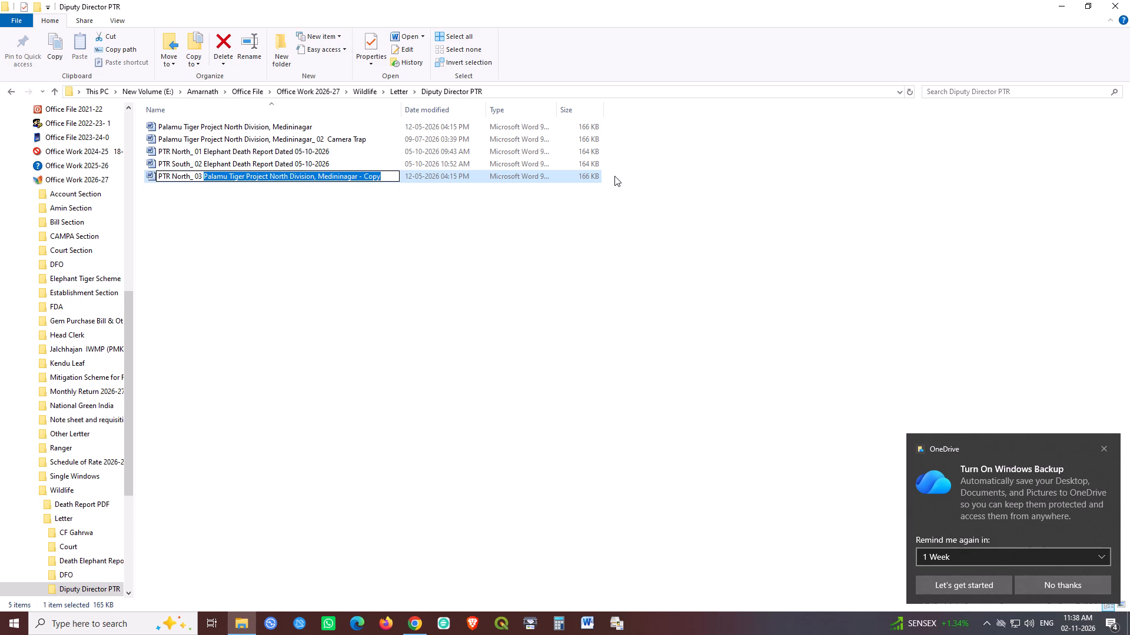
{"action": "key", "text": "Delete"}
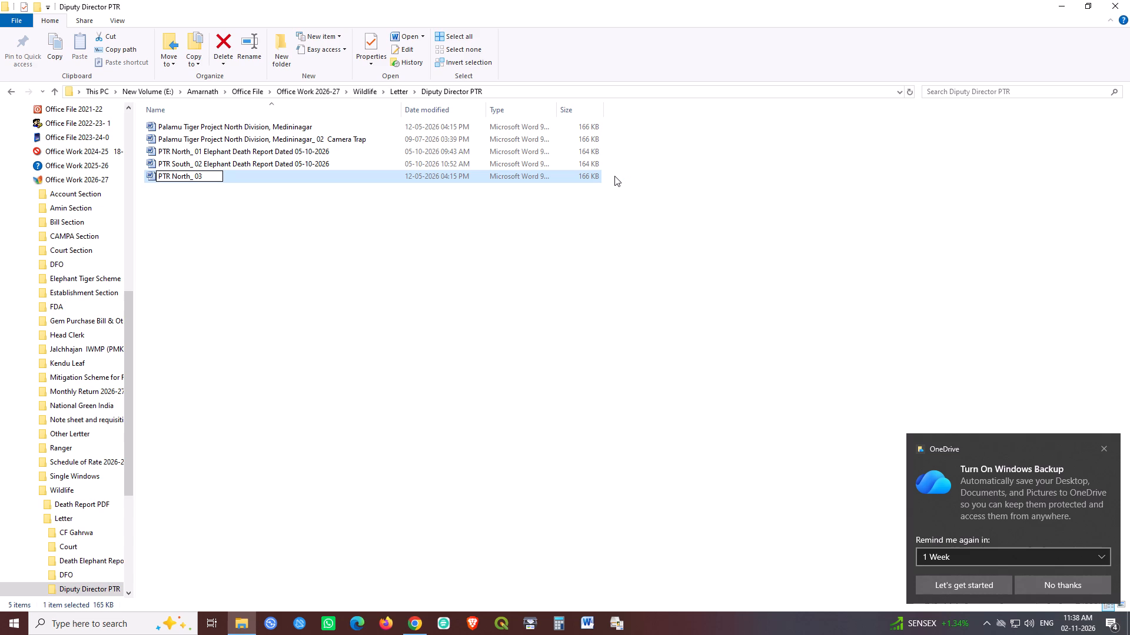
Complete the file name as "PTR North_ 03 Camera Trap demand 95".
{"action": "type", "text": "Camer4a"}
{"action": "key", "text": "space"}
{"action": "key", "text": "BackSpace"}
{"action": "key", "text": "BackSpace"}
{"action": "key", "text": "BackSpace"}
{"action": "type", "text": "a"}
{"action": "key", "text": "space"}
{"action": "type", "text": "Trap"}
{"action": "key", "text": "space"}
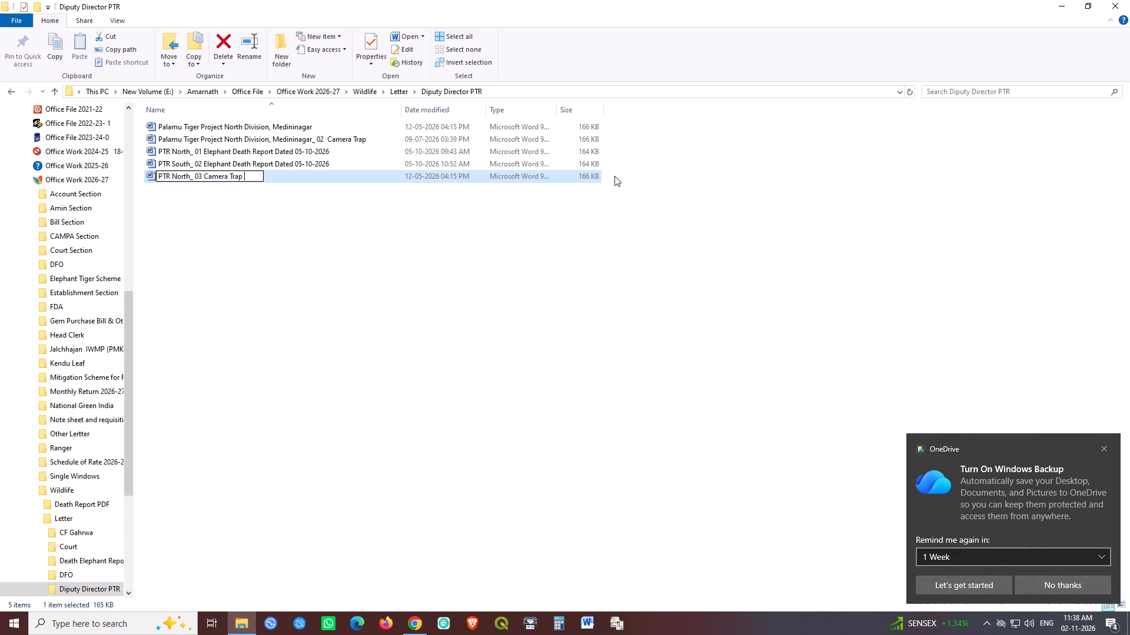
{"action": "type", "text": "regarding"}
{"action": "key", "text": "BackSpace"}
{"action": "key", "text": "BackSpace"}
{"action": "key", "text": "BackSpace"}
{"action": "key", "text": "BackSpace"}
{"action": "key", "text": "BackSpace"}
{"action": "key", "text": "BackSpace"}
{"action": "key", "text": "BackSpace"}
{"action": "key", "text": "BackSpace"}
{"action": "key", "text": "BackSpace"}
{"action": "key", "text": "Left"}
{"action": "key", "text": "Left"}
{"action": "key", "text": "Left"}
{"action": "key", "text": "Left"}
{"action": "key", "text": "Left"}
{"action": "key", "text": "Right"}
{"action": "key", "text": "Right"}
{"action": "key", "text": "Right"}
{"action": "key", "text": "Right"}
{"action": "key", "text": "space"}
{"action": "type", "text": "demand"}
{"action": "key", "text": "space"}
{"action": "type", "text": "95"}
{"action": "key", "text": "Return"}
Open the PTR North_ 03 Camera Trap demand 95 letter, enable editing on it, and close the document.
{"action": "key", "text": "Return"}
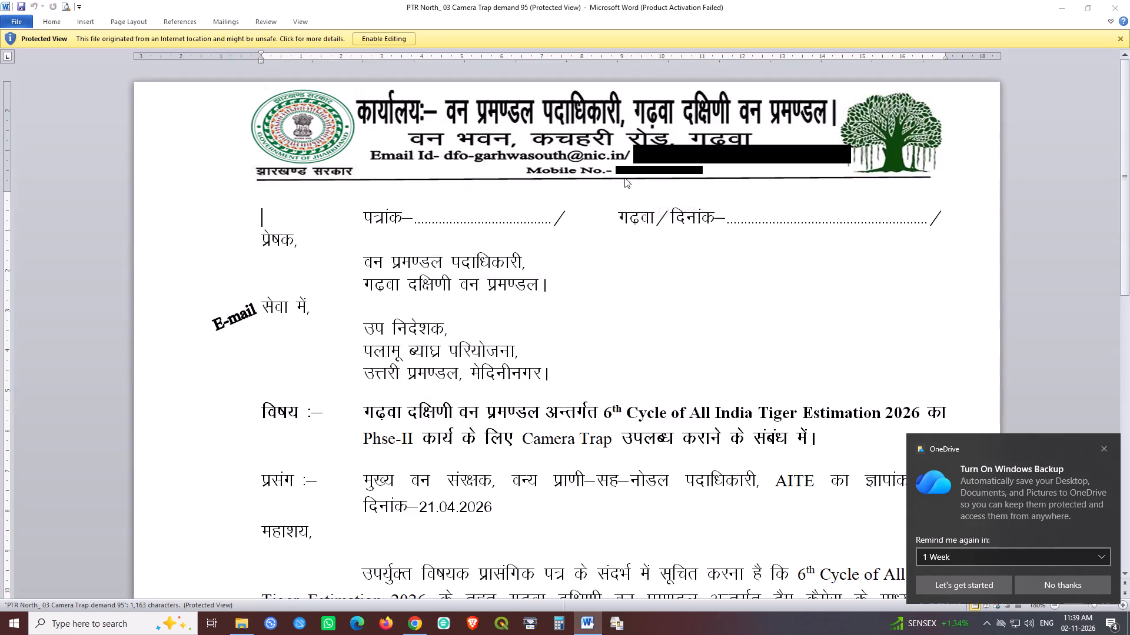
{"action": "left_click", "coordinate": [690, 420]}
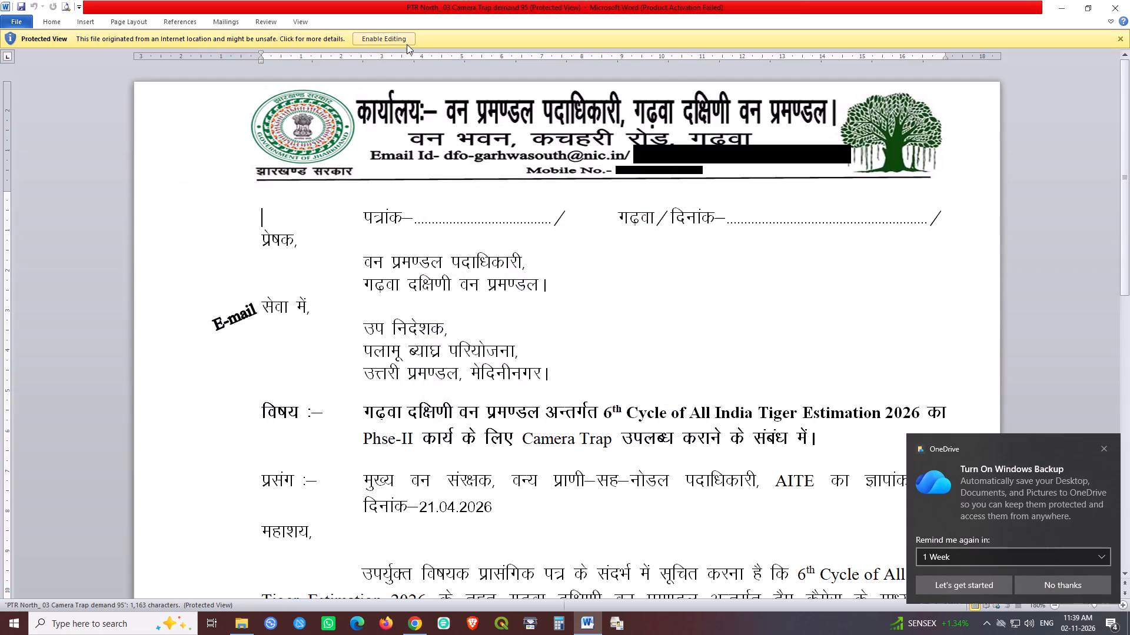
{"action": "left_click", "coordinate": [387, 39]}
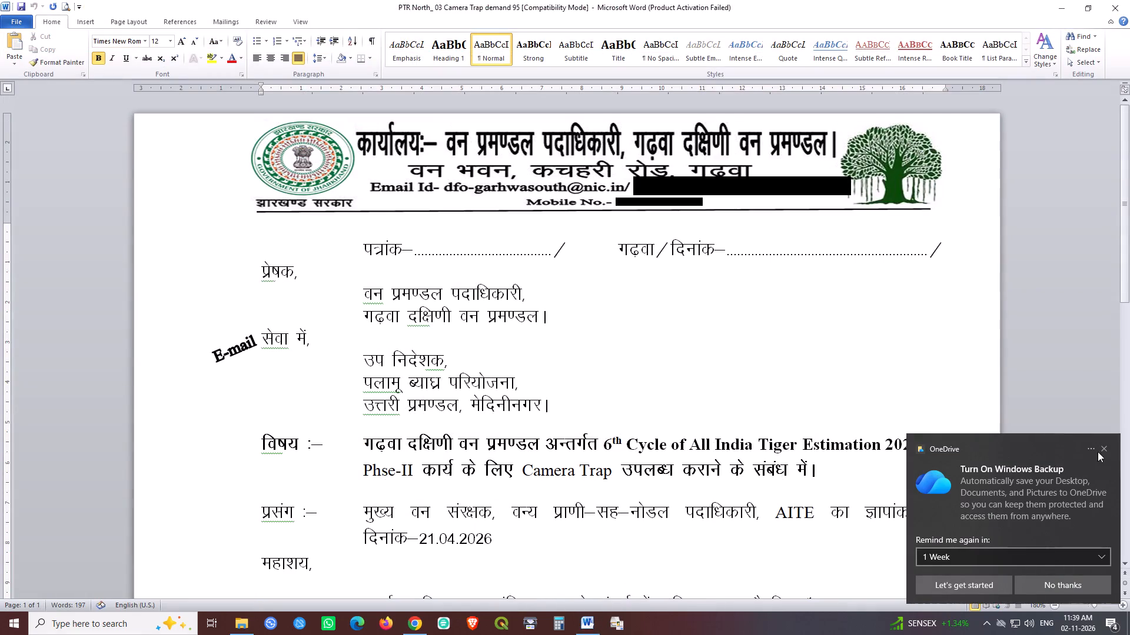
{"action": "left_click", "coordinate": [1106, 450]}
{"action": "left_click", "coordinate": [1127, 0]}
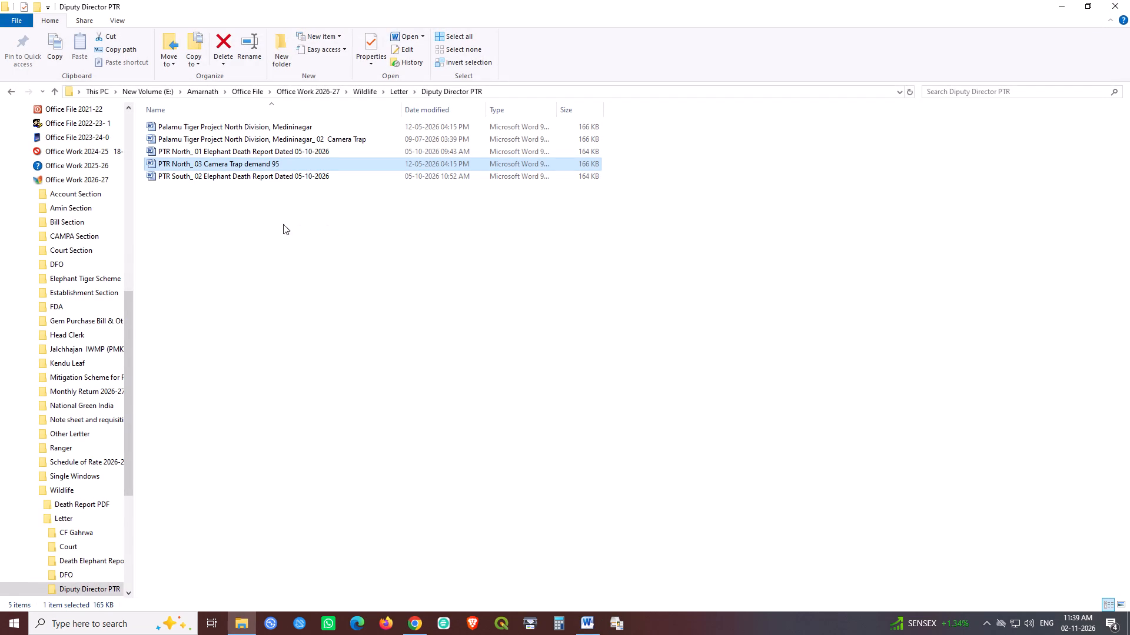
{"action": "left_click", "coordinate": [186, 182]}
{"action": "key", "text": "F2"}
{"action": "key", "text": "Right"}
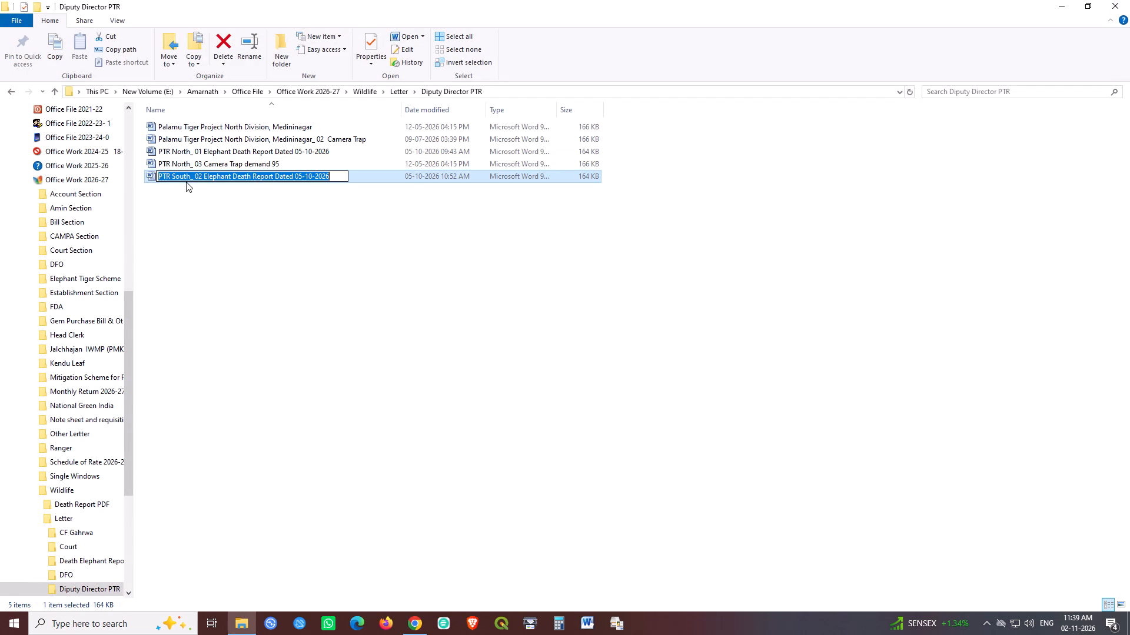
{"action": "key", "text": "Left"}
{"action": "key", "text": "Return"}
Open the PTR South_ 02 elephant death report and insert a space before "(दक्षिणी प्रमण्डल)" in the addressee lines.
{"action": "key", "text": "Return"}
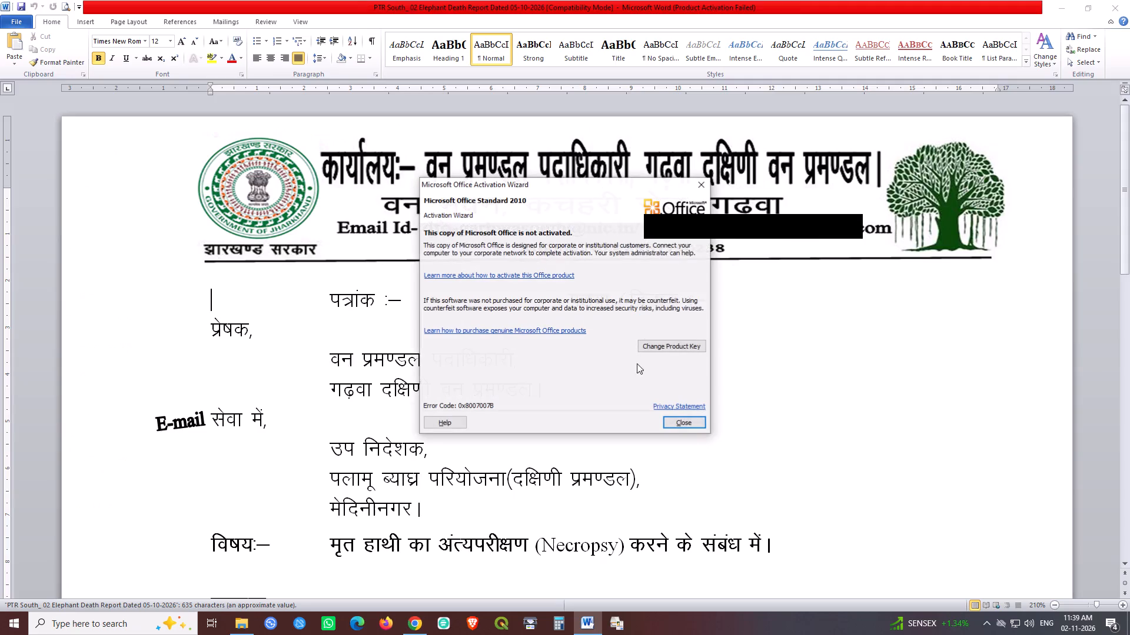
{"action": "left_click", "coordinate": [697, 422]}
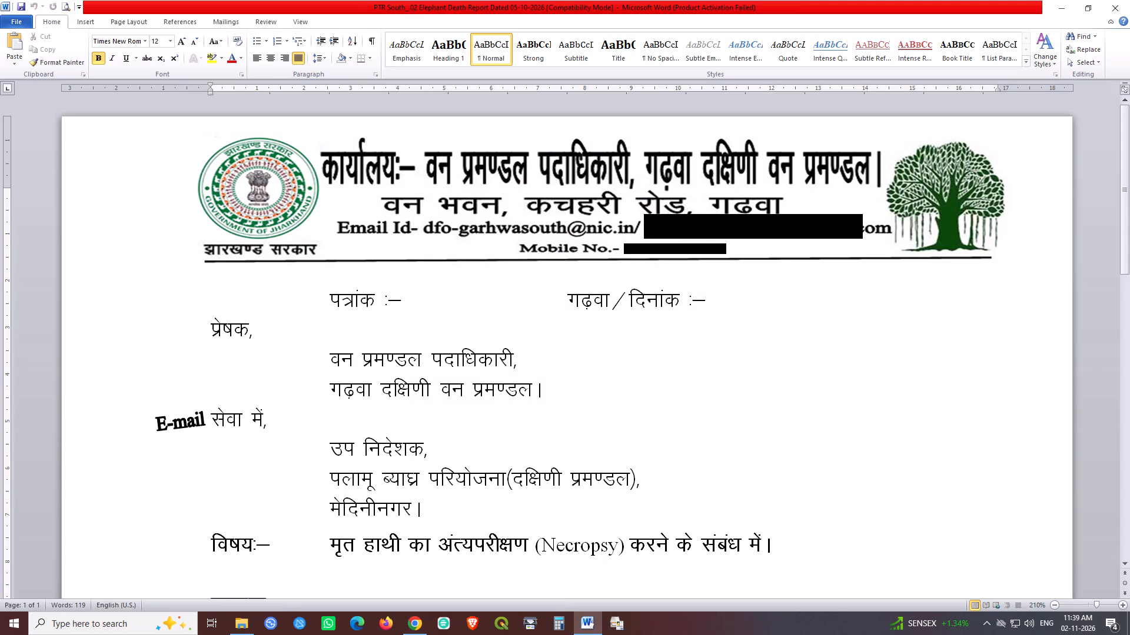
{"action": "left_click", "coordinate": [501, 483]}
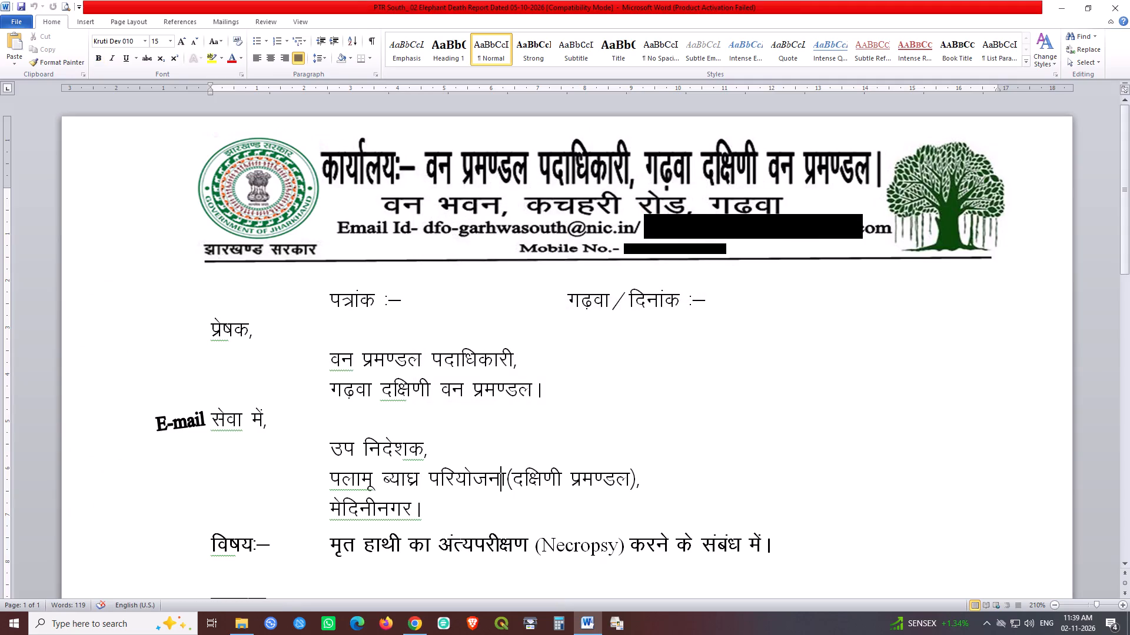
{"action": "left_click", "coordinate": [508, 482]}
{"action": "left_click", "coordinate": [505, 479]}
{"action": "key", "text": "space"}
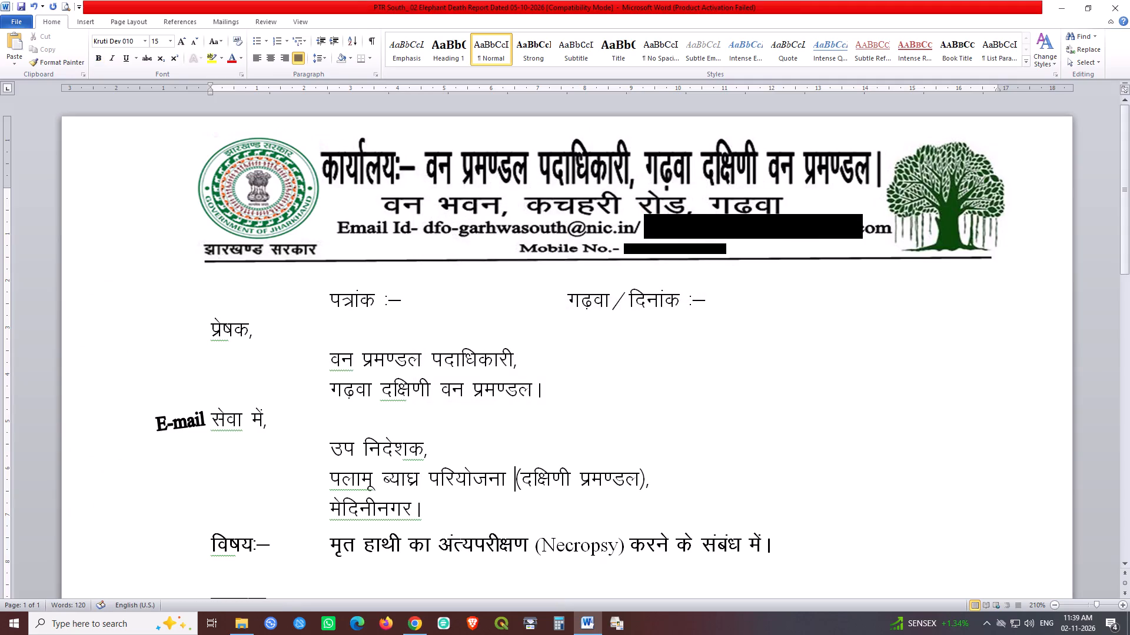
Save the PTR South_ 02 elephant death report and close it.
{"action": "left_click", "coordinate": [728, 486]}
{"action": "key", "text": "ctrl+s"}
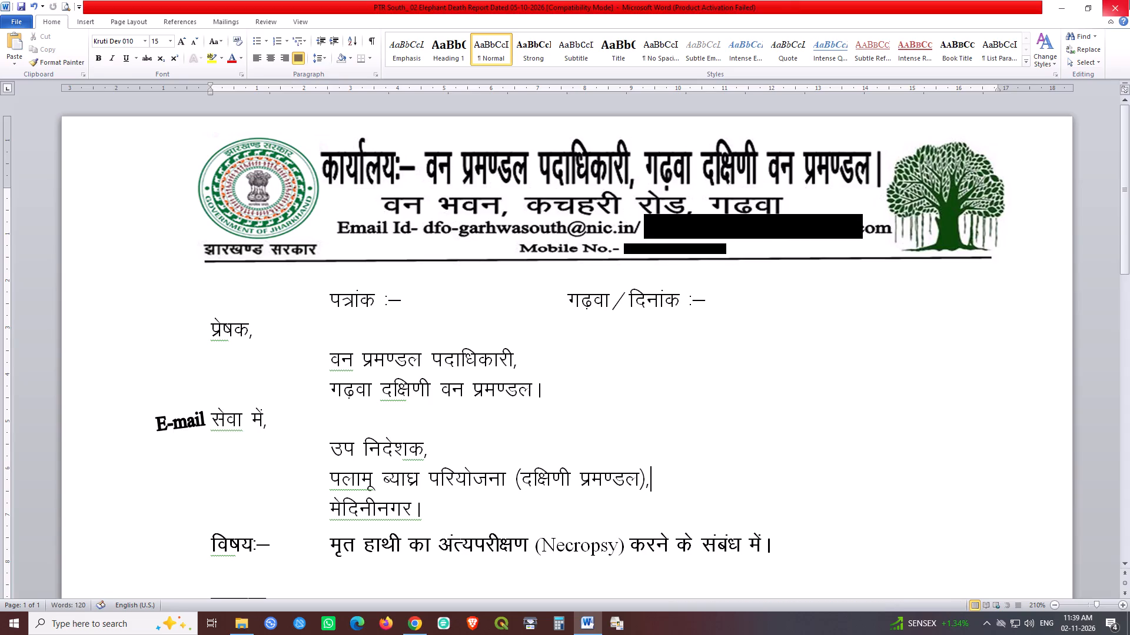
{"action": "left_click", "coordinate": [1108, 10]}
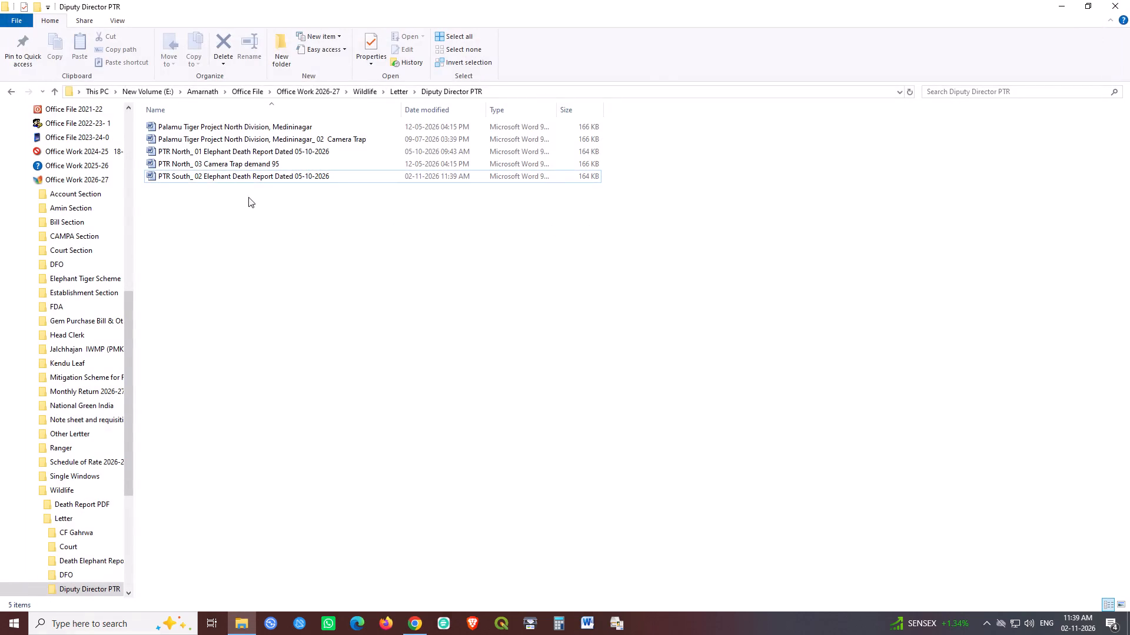
Open the PTR North_ 03 Camera Trap demand 95 letter for editing.
{"action": "left_click", "coordinate": [274, 165]}
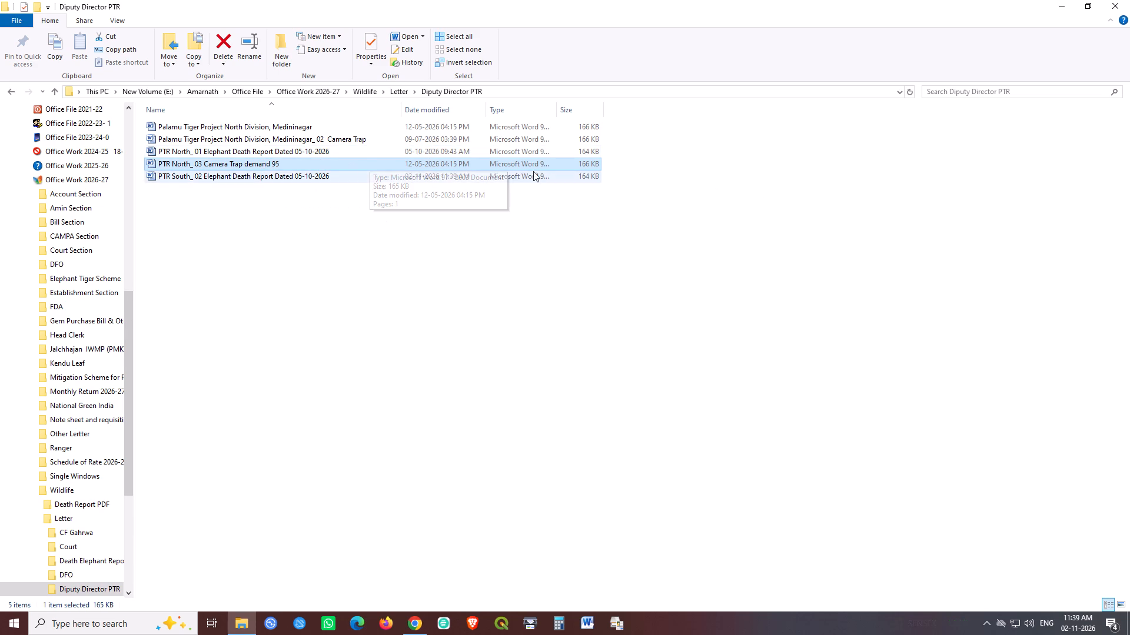
{"action": "left_click", "coordinate": [210, 176]}
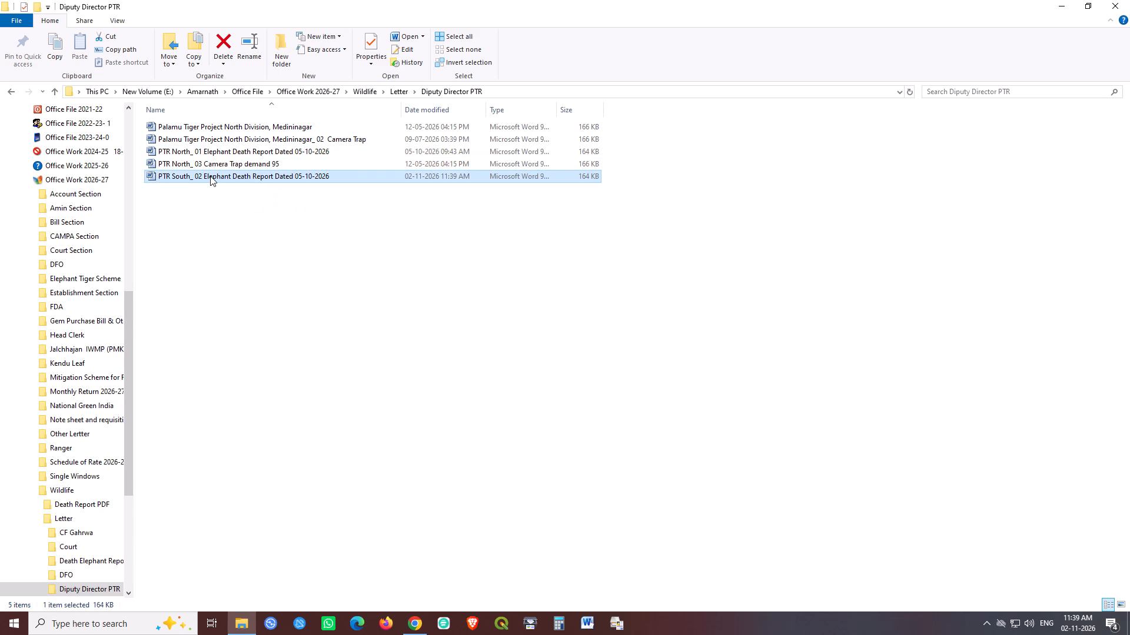
{"action": "left_click", "coordinate": [237, 159]}
{"action": "key", "text": "Return"}
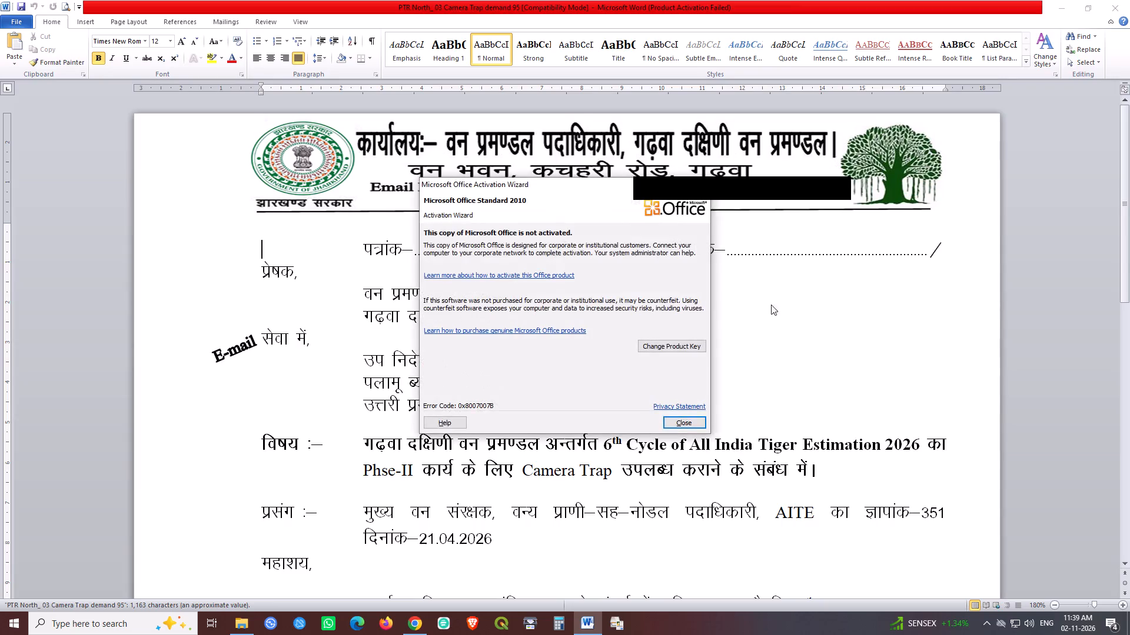
{"action": "left_click", "coordinate": [689, 424]}
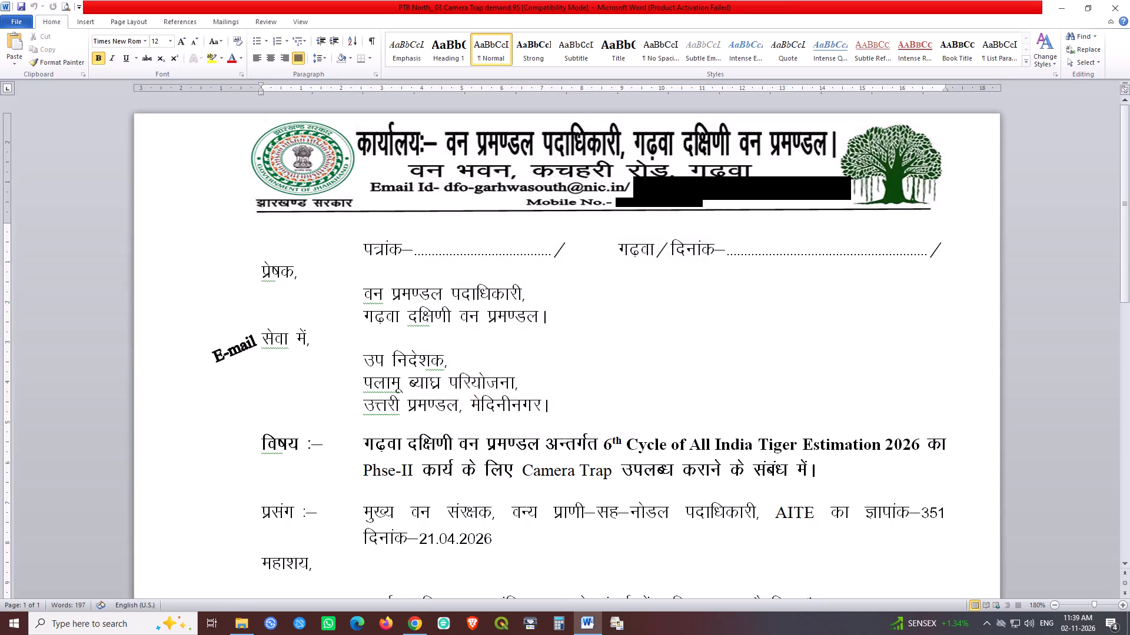
Replace "6th Cycle of All India Tiger Estimation 2026" in the letter's subject line with "Working Plan".
{"action": "left_click_drag", "start_coordinate": [604, 437], "coordinate": [903, 456]}
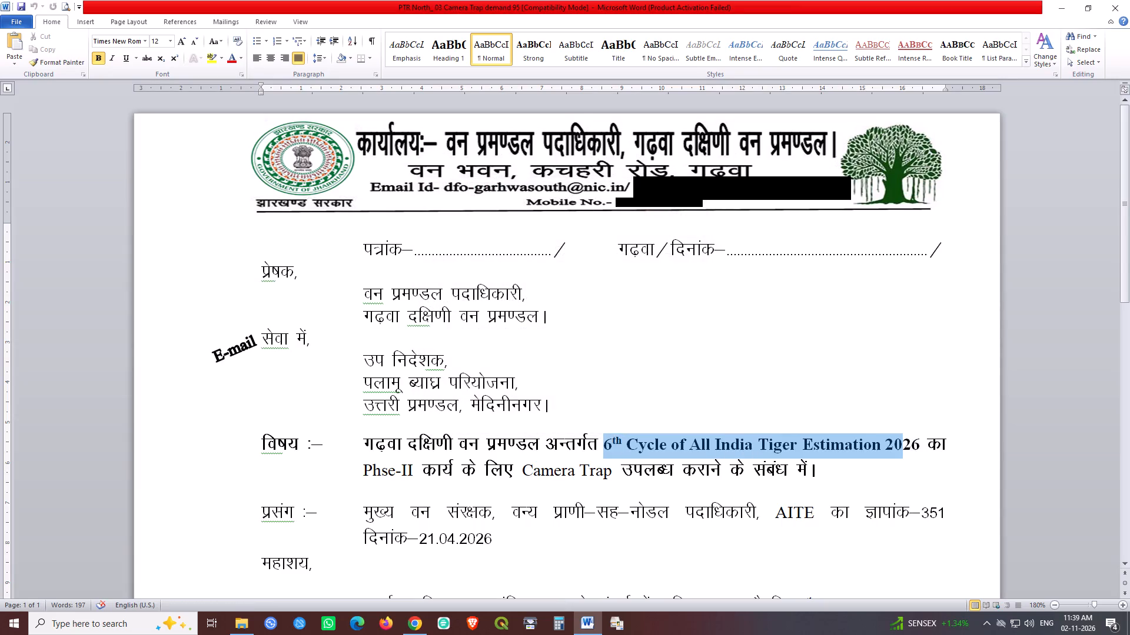
{"action": "left_click_drag", "start_coordinate": [903, 456], "coordinate": [916, 446]}
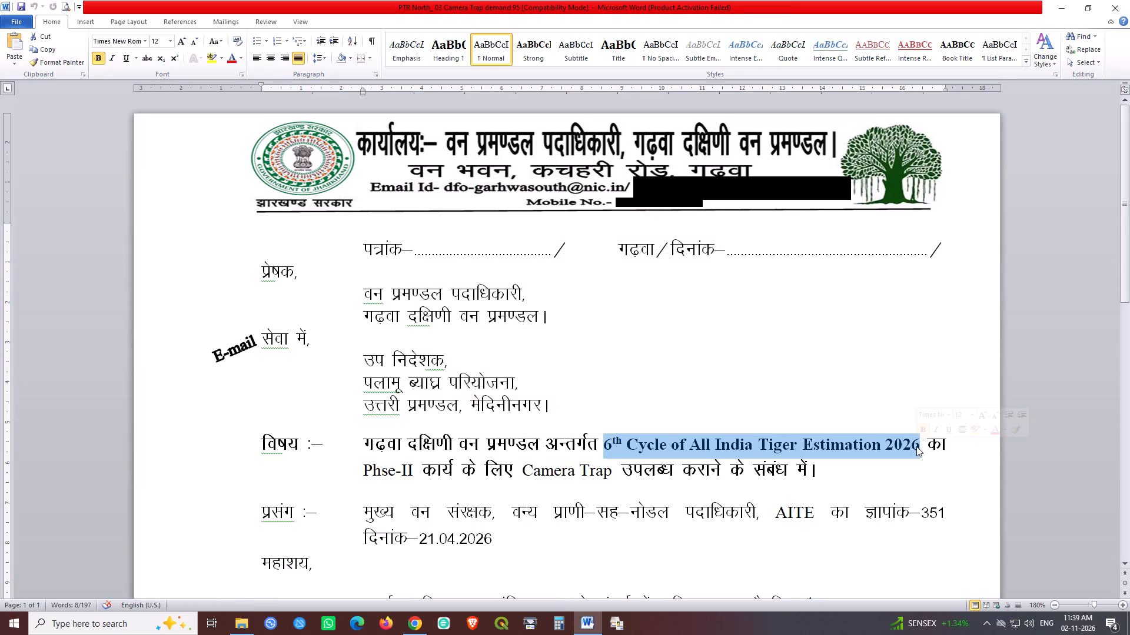
{"action": "key", "text": "shift+w"}
{"action": "type", "text": "orking"}
{"action": "key", "text": "space"}
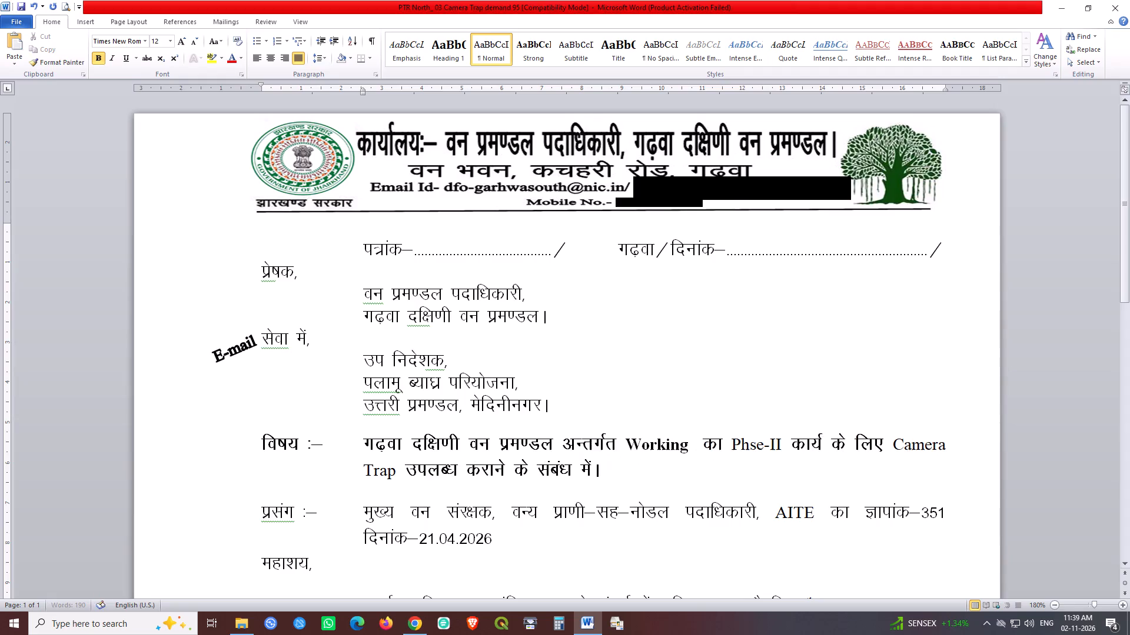
{"action": "type", "text": "Plan"}
{"action": "key", "text": "space"}
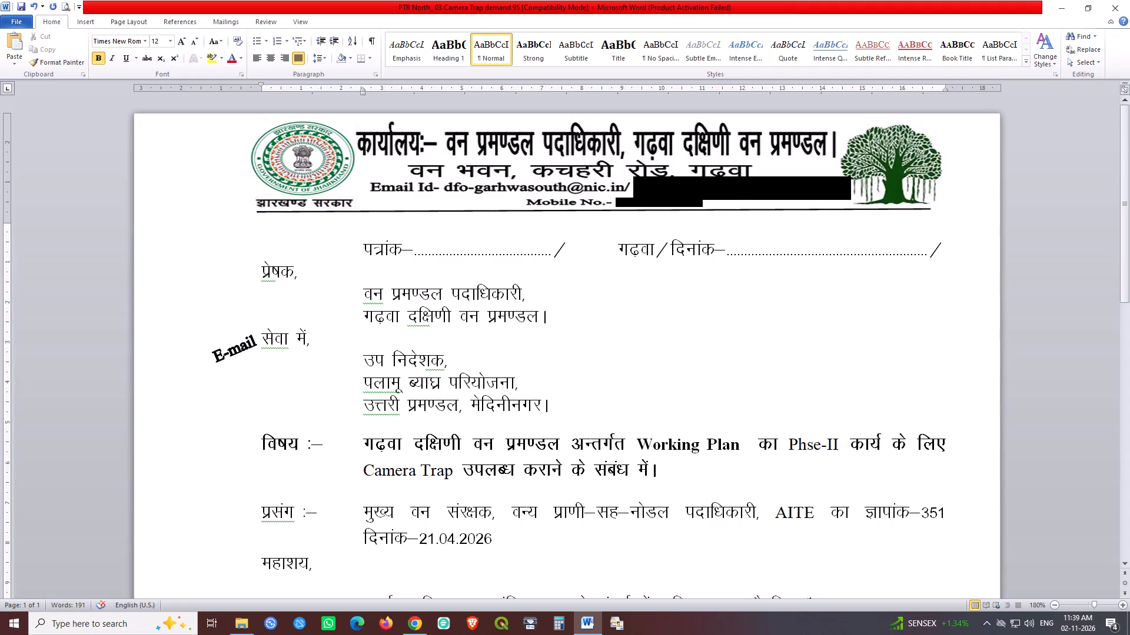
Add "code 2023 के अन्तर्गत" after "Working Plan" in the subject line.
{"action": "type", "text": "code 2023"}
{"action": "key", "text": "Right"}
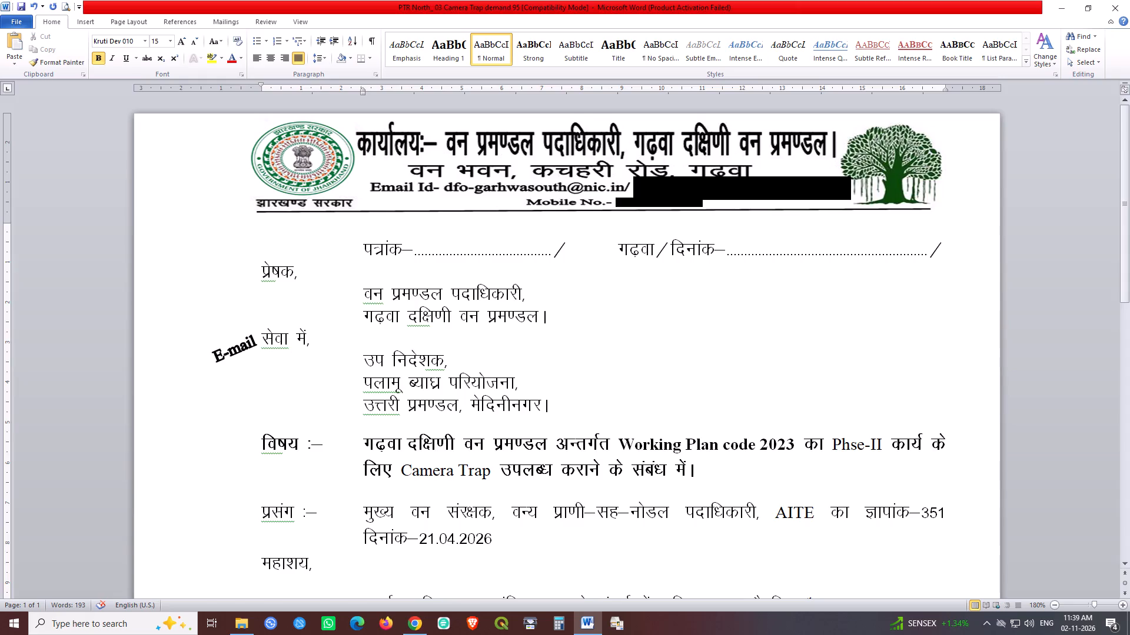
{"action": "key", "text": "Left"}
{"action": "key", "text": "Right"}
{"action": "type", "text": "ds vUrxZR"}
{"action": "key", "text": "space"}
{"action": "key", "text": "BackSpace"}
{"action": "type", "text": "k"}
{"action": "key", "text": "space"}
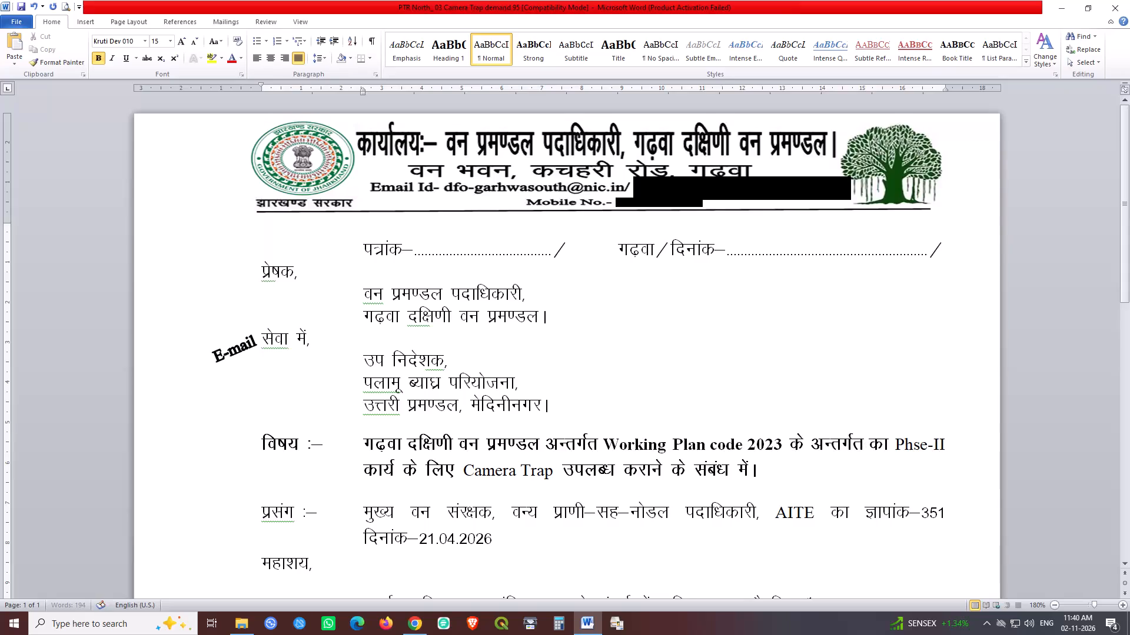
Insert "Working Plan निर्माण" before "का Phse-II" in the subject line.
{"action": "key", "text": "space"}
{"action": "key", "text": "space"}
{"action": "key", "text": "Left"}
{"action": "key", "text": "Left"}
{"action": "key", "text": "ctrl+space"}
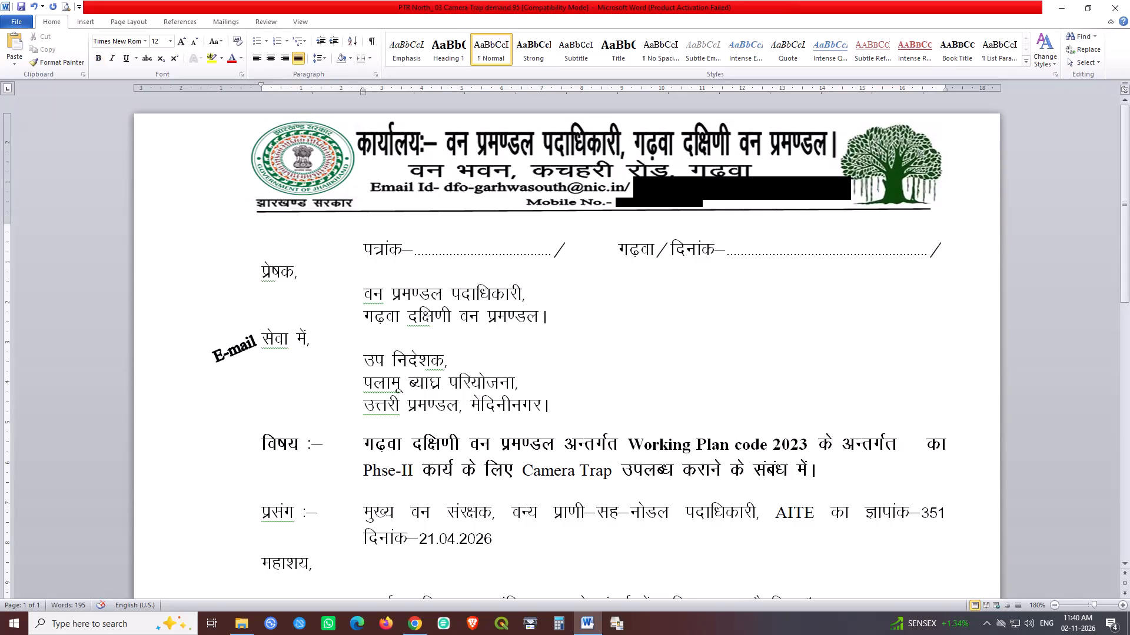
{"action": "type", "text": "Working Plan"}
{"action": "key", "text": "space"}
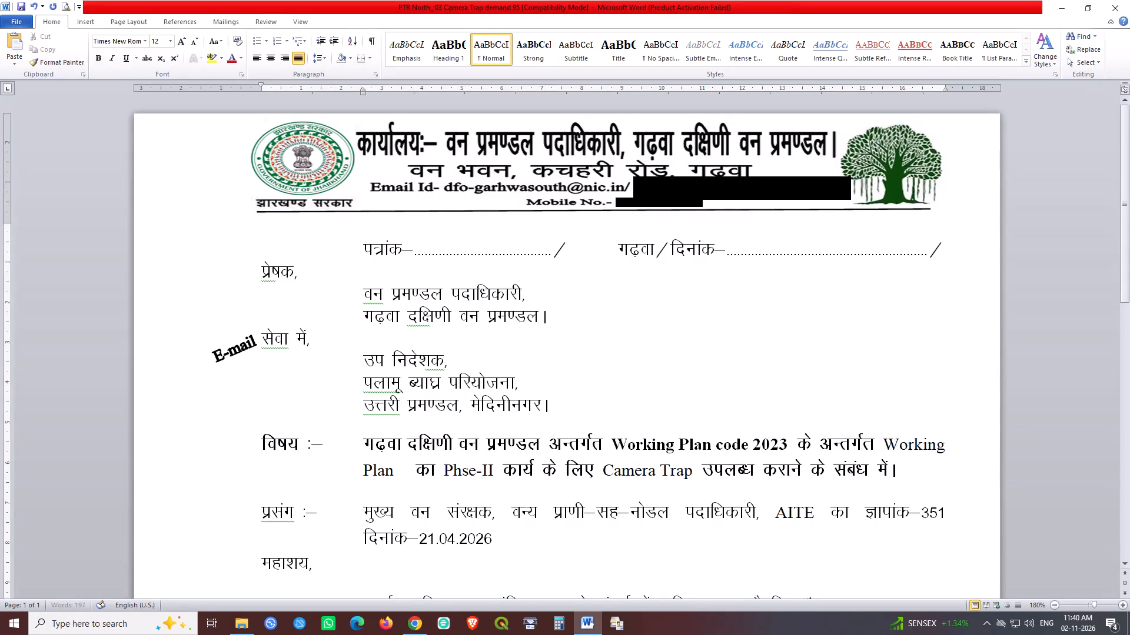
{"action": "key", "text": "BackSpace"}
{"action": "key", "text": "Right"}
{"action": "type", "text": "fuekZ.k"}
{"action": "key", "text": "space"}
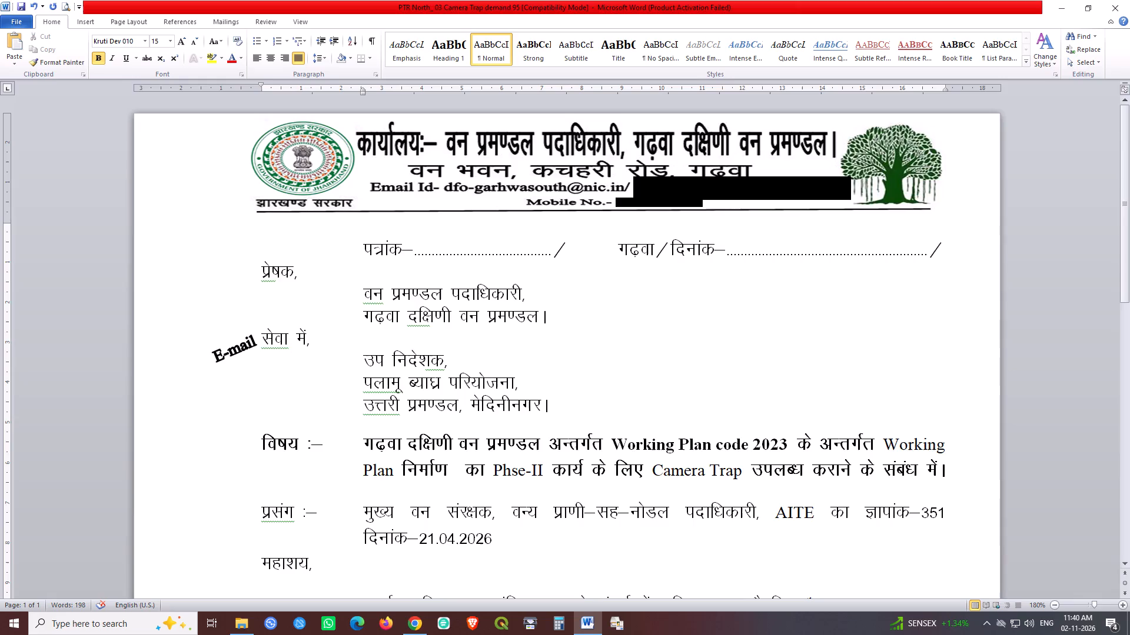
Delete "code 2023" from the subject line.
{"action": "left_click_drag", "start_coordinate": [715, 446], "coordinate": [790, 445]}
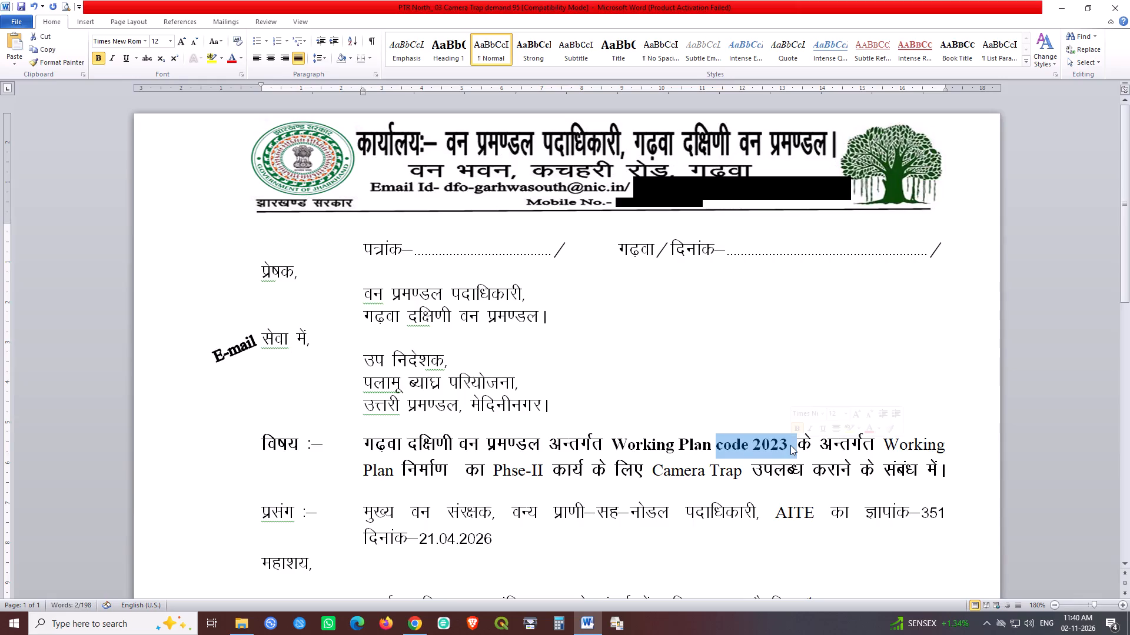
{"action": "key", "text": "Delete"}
Replace "के" after "Working Plan" in the subject line with "कार्य हेतु".
{"action": "key", "text": "Right"}
{"action": "key", "text": "Left"}
{"action": "key", "text": "shift+Right"}
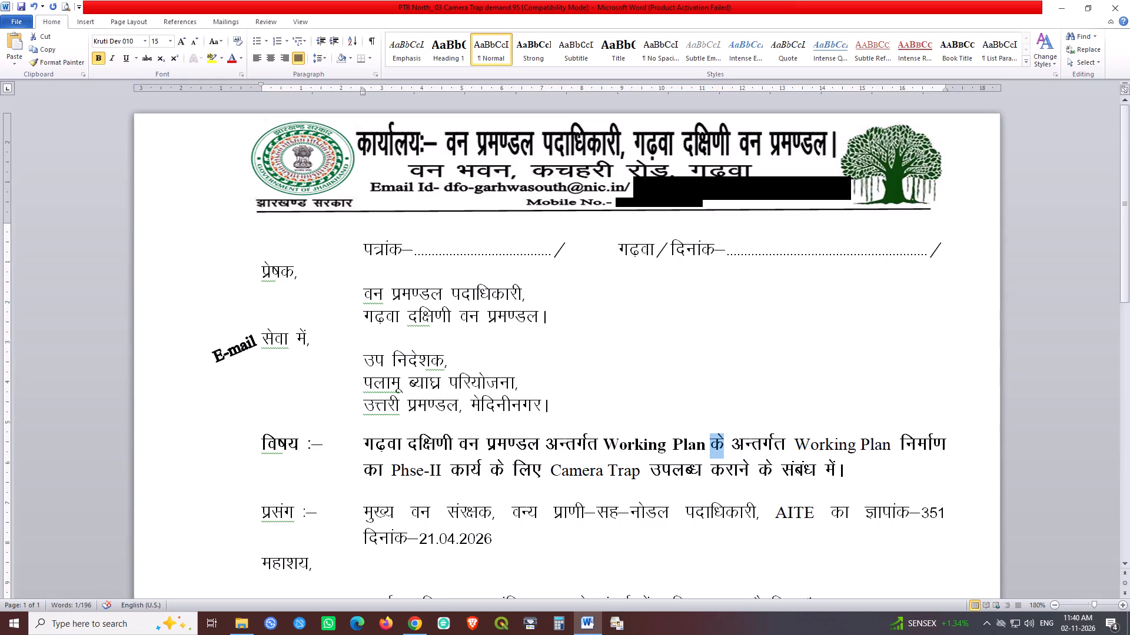
{"action": "key", "text": "Left"}
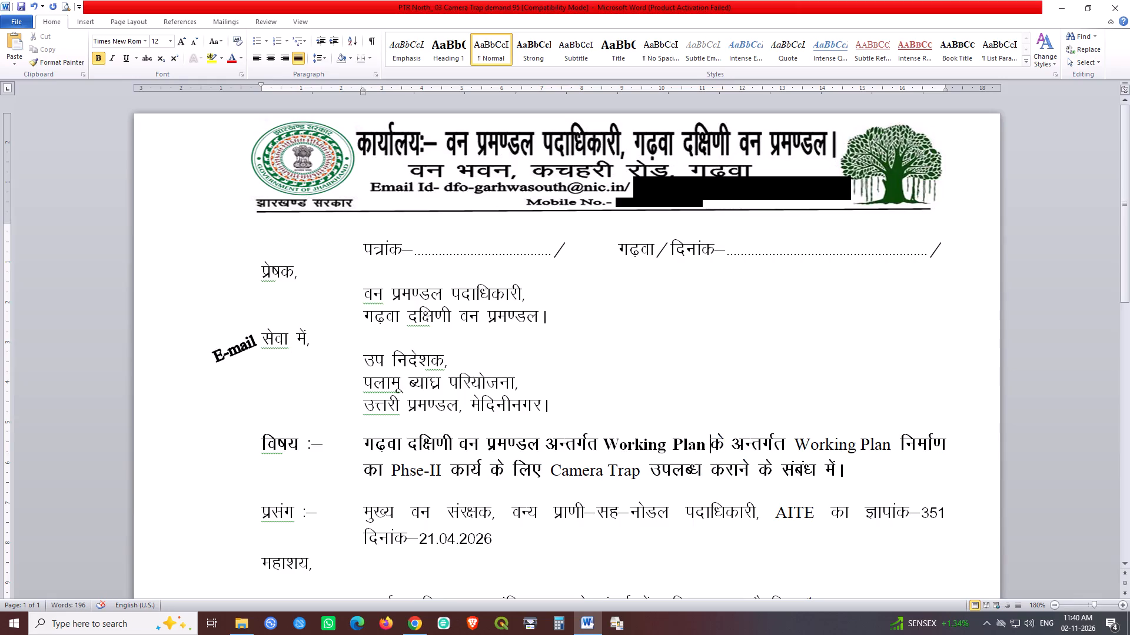
{"action": "key", "text": "shift+Right"}
{"action": "type", "text": "dk;Z gsrq"}
{"action": "key", "text": "space"}
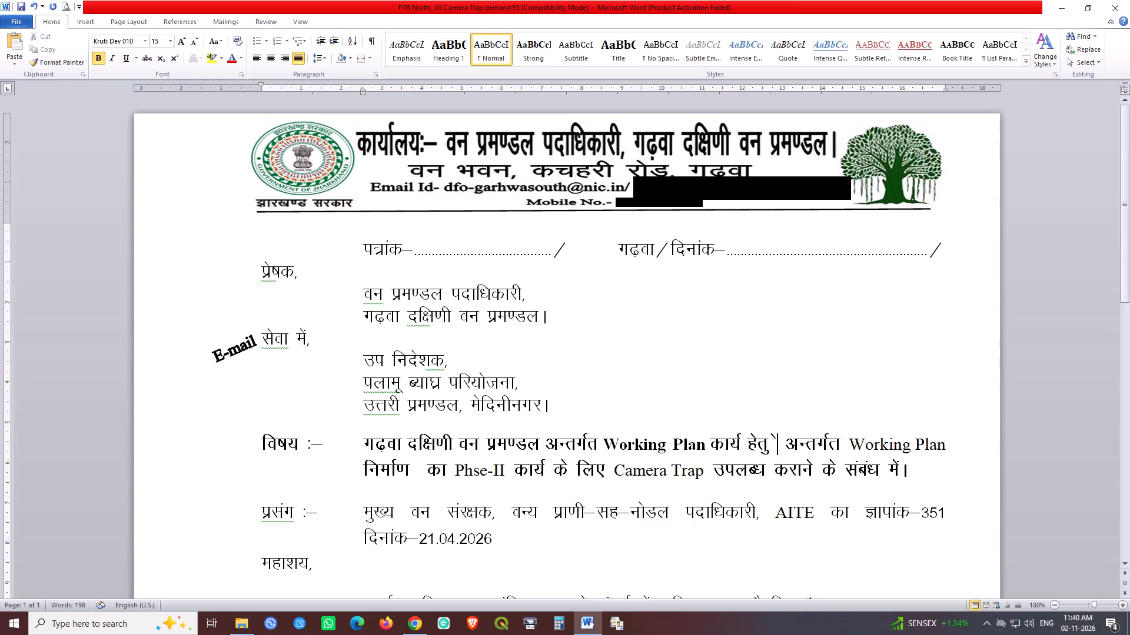
{"action": "key", "text": "Delete"}
Insert the purpose "हाथी–मानव द्वन्द्व को रोक थाम हेतु" after "कार्य हेतु" in the subject line.
{"action": "type", "text": "gkFkh"}
{"action": "key", "text": "space"}
{"action": "key", "text": "BackSpace"}
{"action": "key", "text": "shift+ampersand"}
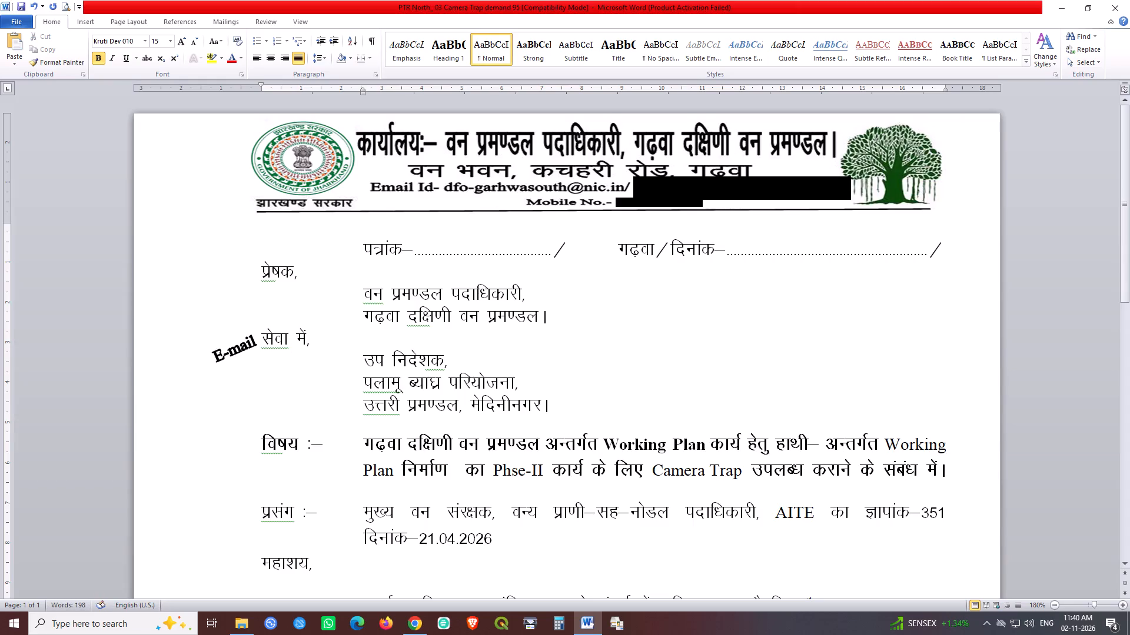
{"action": "type", "text": "ek"}
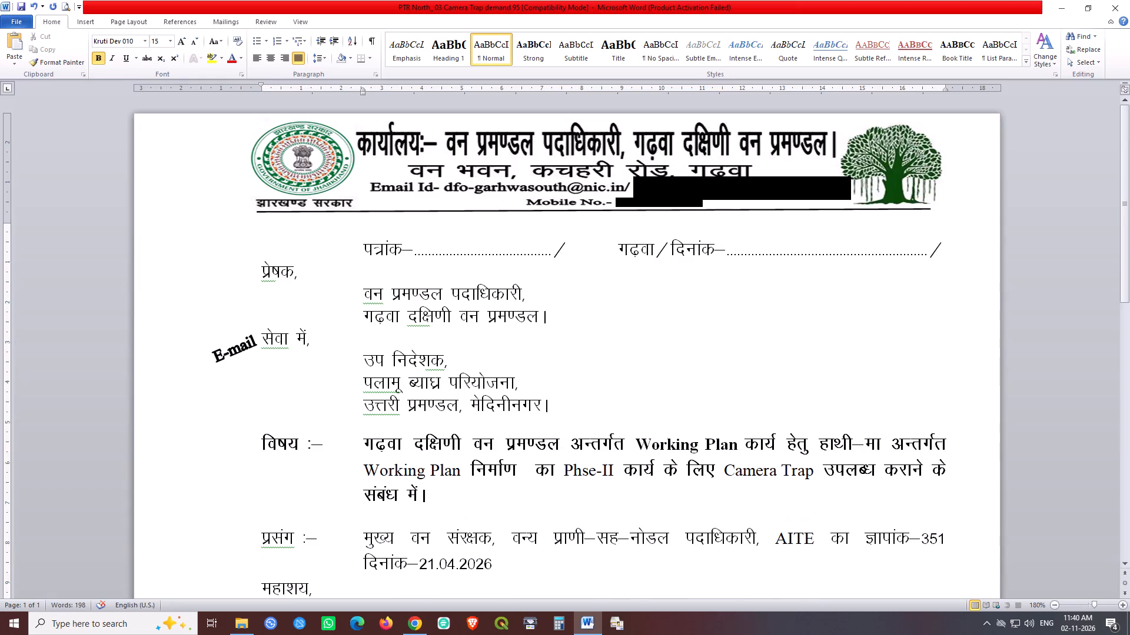
{"action": "type", "text": "uo"}
{"action": "key", "text": "space"}
{"action": "key", "text": "shift+bar"}
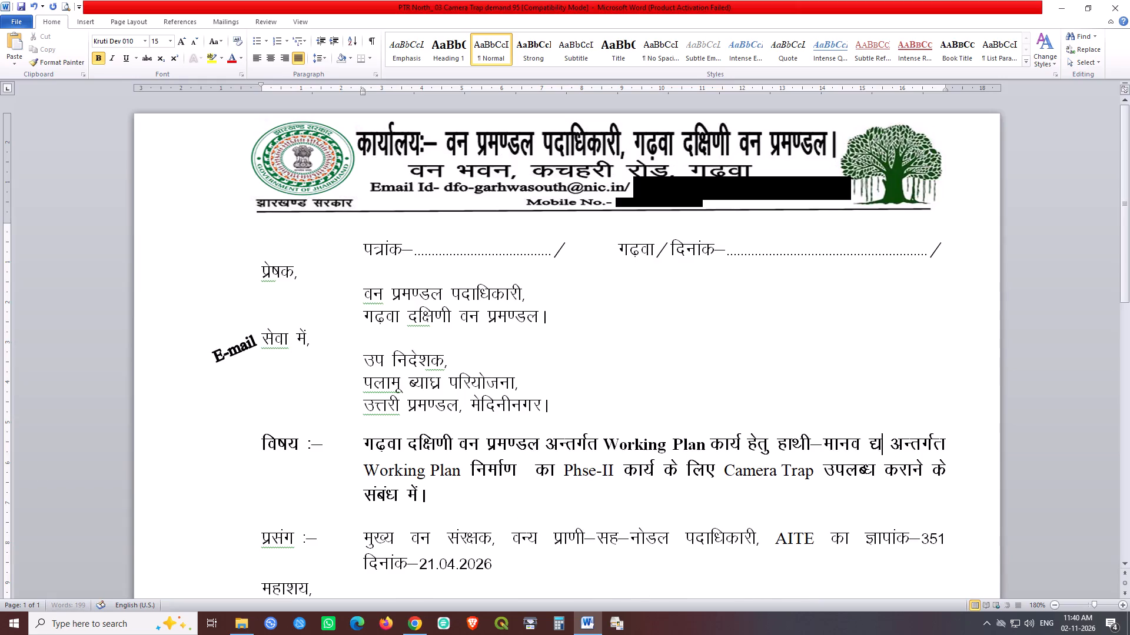
{"action": "key", "text": "BackSpace"}
{"action": "type", "text": "}u{"}
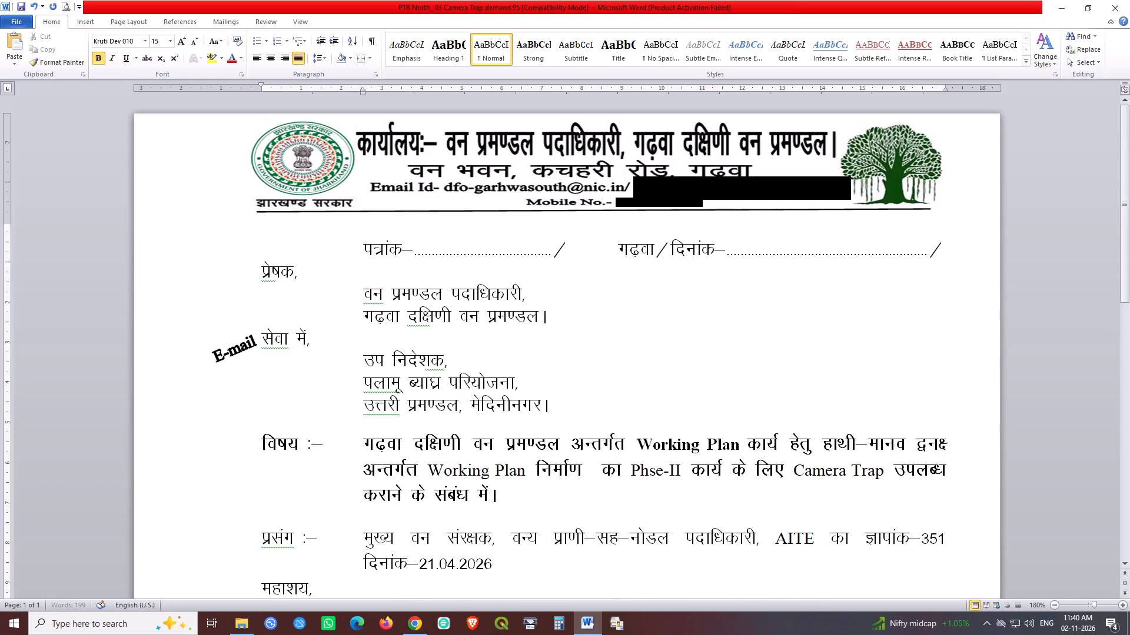
{"action": "key", "text": "BackSpace"}
{"action": "key", "text": "BackSpace"}
{"action": "type", "text": "U}"}
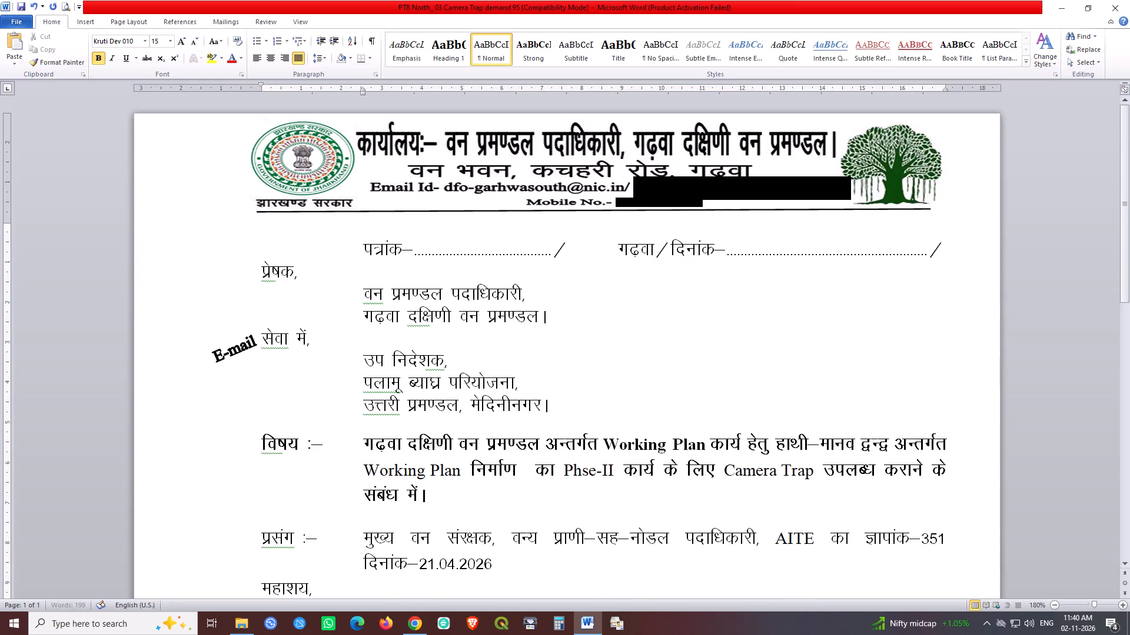
{"action": "key", "text": "space"}
{"action": "type", "text": "dks jksd Fkke gsrq"}
{"action": "key", "text": "space"}
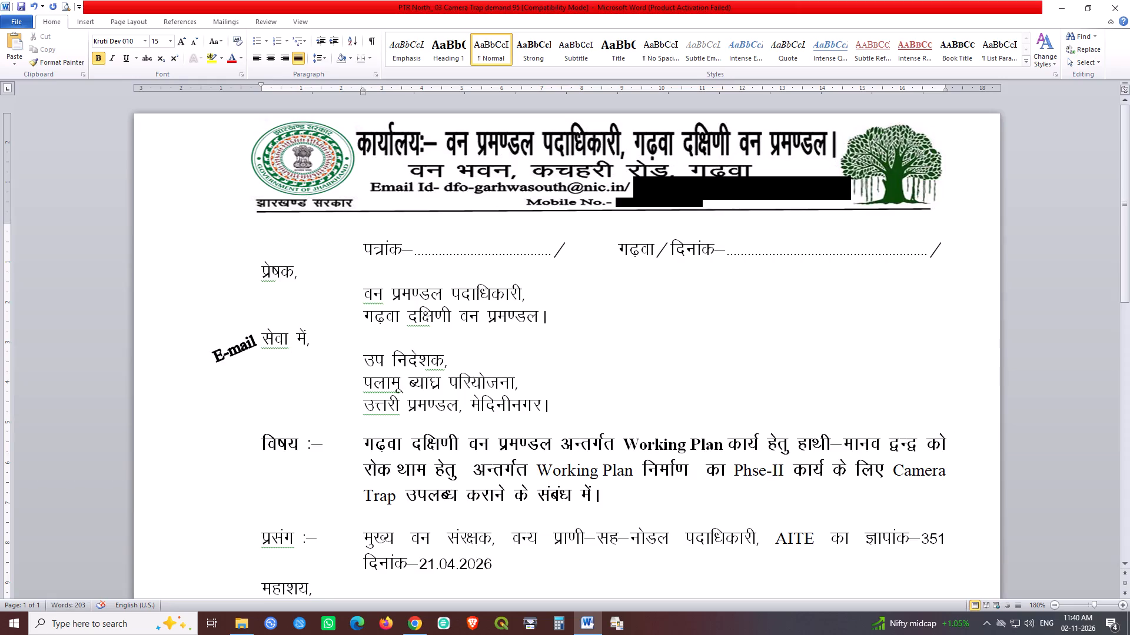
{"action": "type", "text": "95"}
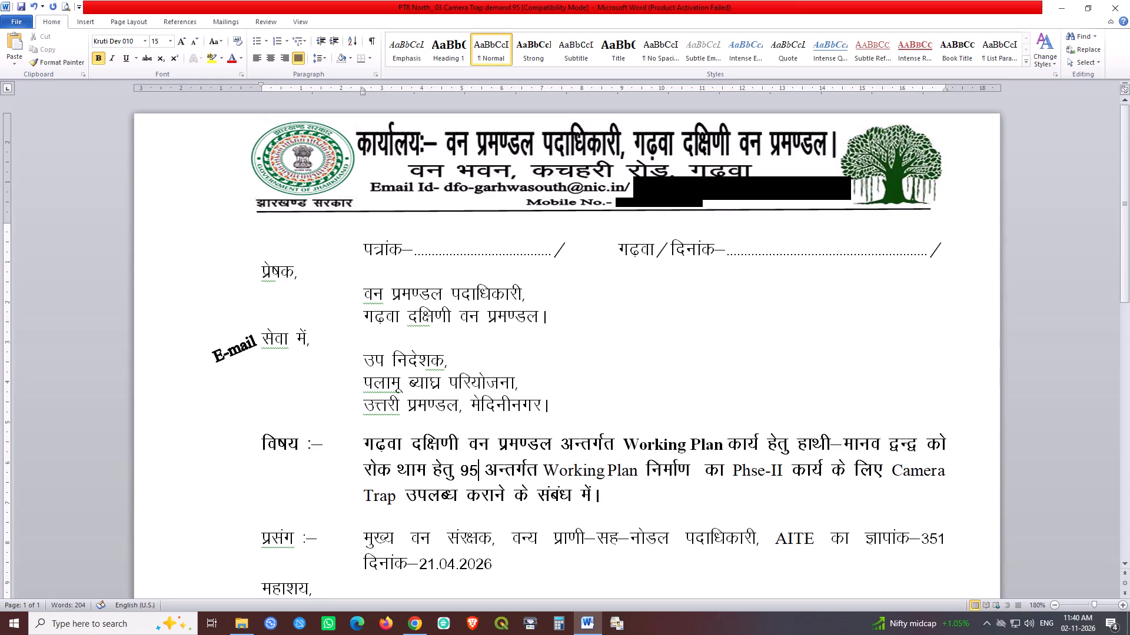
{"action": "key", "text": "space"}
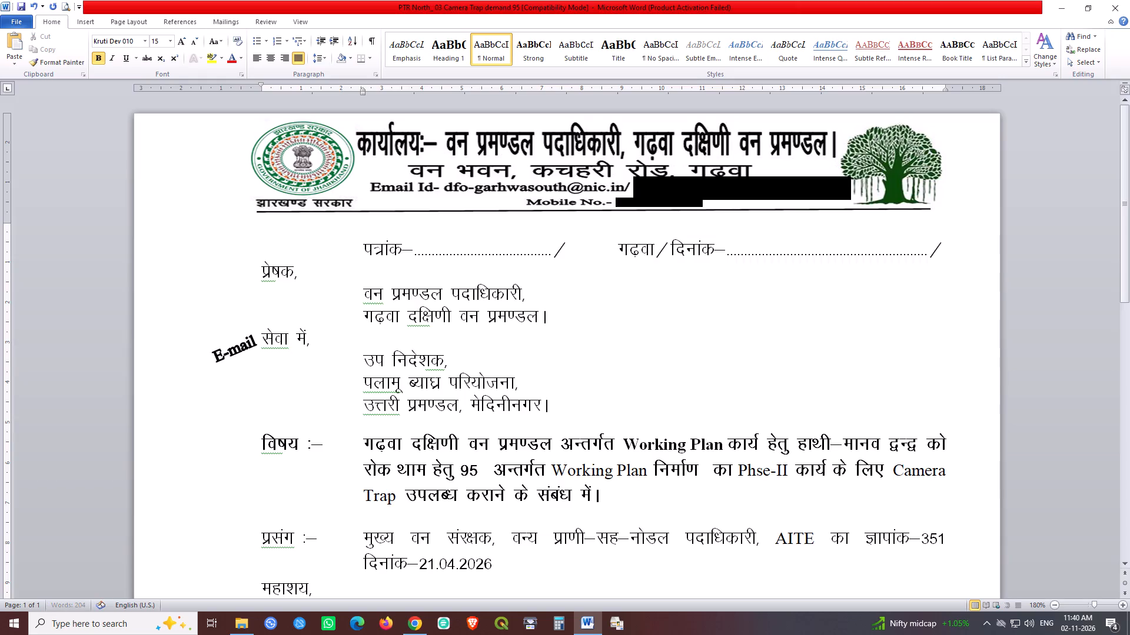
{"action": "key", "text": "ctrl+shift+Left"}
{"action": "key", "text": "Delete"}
Replace "अन्तर्गत Working Plan" after "रोक थाम हेतु" in the subject line with "Camera Trap".
{"action": "key", "text": "ctrl+shift+Right"}
{"action": "key", "text": "ctrl+shift+Right"}
{"action": "key", "text": "ctrl+shift+Right"}
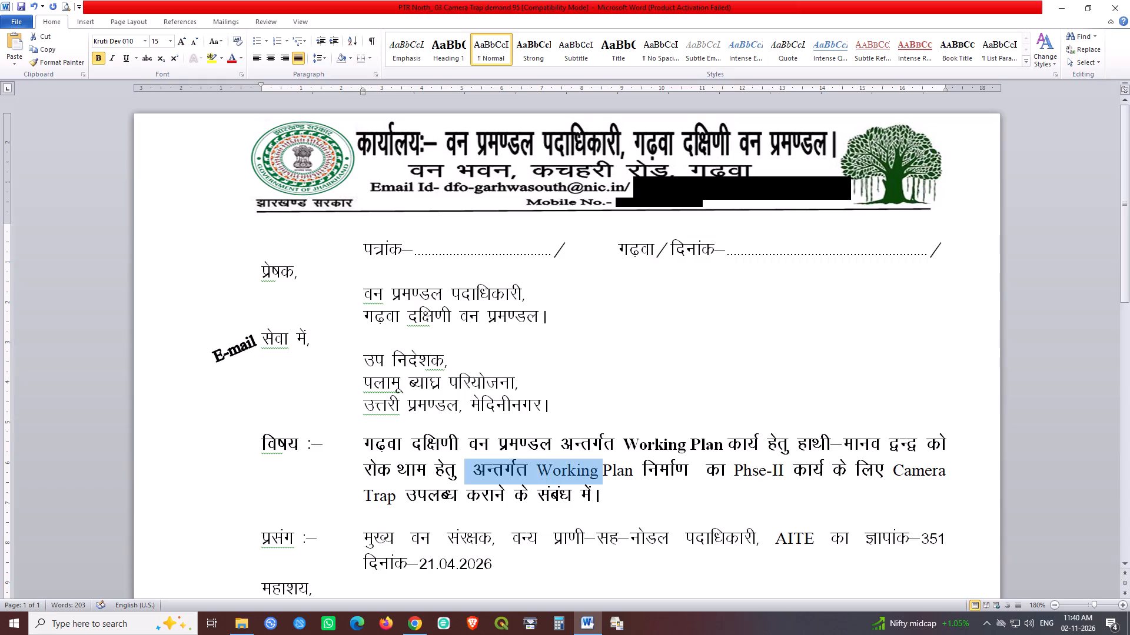
{"action": "key", "text": "ctrl+shift+Right"}
{"action": "key", "text": "ctrl+space"}
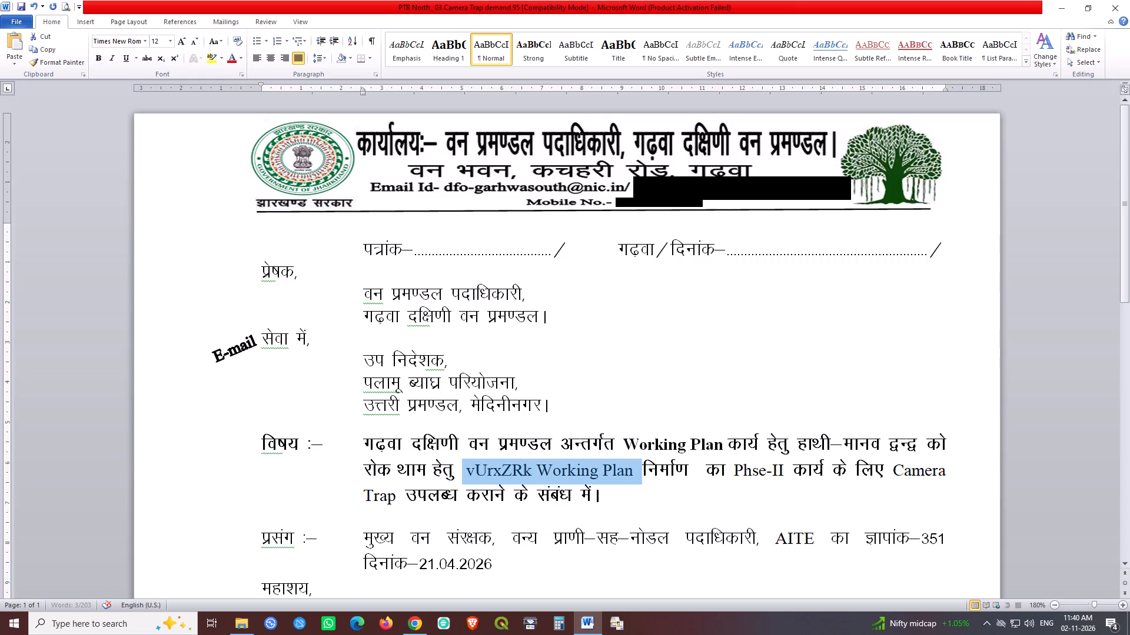
{"action": "type", "text": "CV"}
{"action": "key", "text": "BackSpace"}
{"action": "type", "text": "amera Trap"}
{"action": "key", "text": "space"}
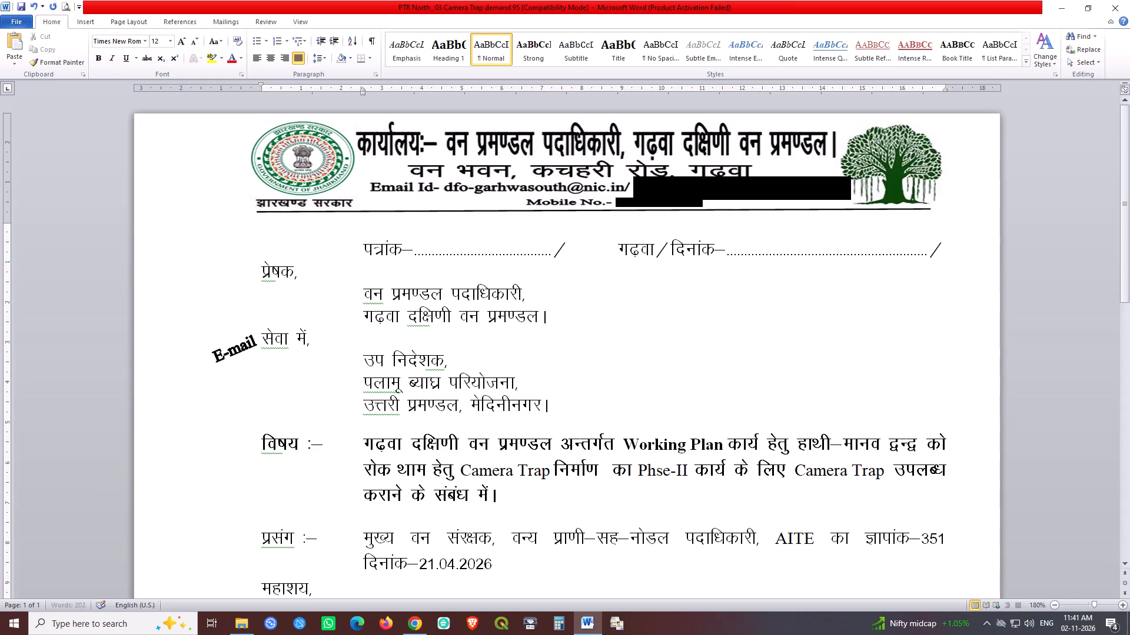
Replace the rest of the subject after the first "Camera Trap" with "उपलब्ध कराने के संबंध में।".
{"action": "key", "text": "ctrl+shift+Right"}
{"action": "key", "text": "ctrl+shift+Down"}
{"action": "key", "text": "ctrl+shift+Left"}
{"action": "type", "text": "miyC/k djkus ds laca/k esaA"}
{"action": "key", "text": "space"}
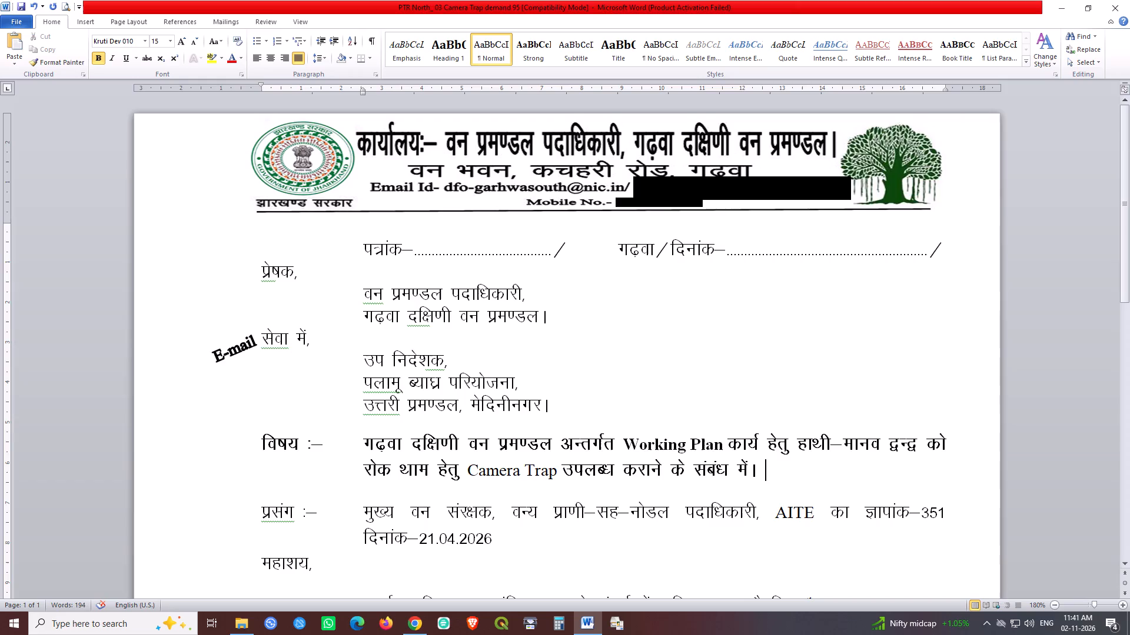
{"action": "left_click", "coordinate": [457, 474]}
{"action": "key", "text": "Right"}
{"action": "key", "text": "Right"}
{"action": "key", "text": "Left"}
Delete the entire प्रसंग reference entry below the subject.
{"action": "scroll", "coordinate": [570, 449], "scroll_direction": "down", "scroll_amount": 3}
{"action": "left_click_drag", "start_coordinate": [514, 386], "coordinate": [265, 356]}
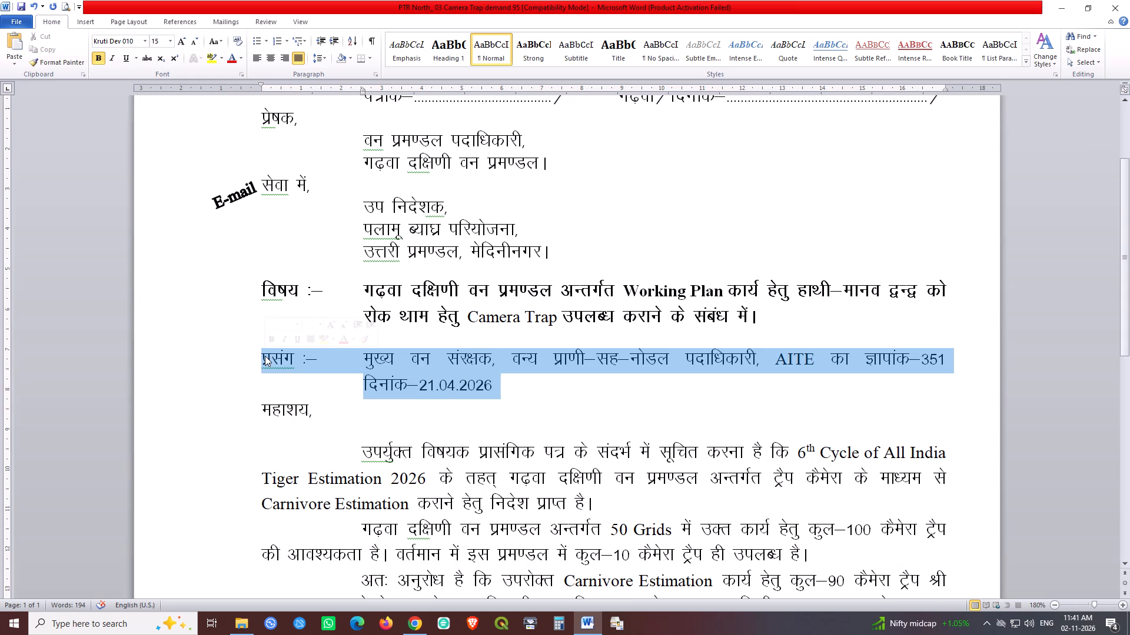
{"action": "key", "text": "BackSpace"}
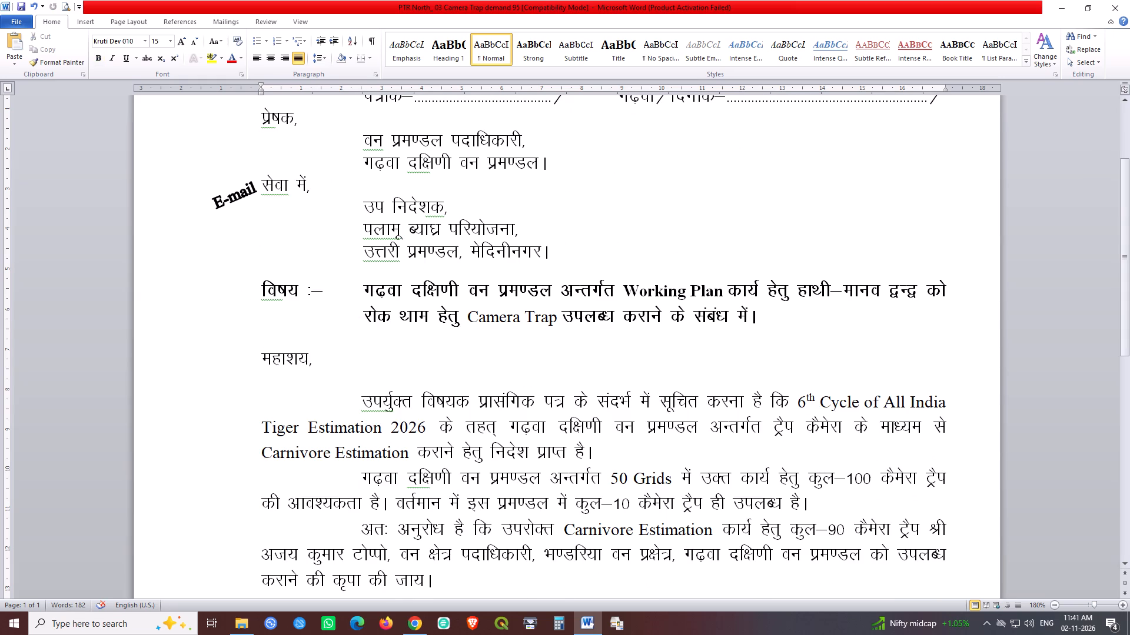
Shorten the opening of the first body paragraph to "उपर्युक्त विषय के संदर्भ में" by deleting the mention of the referenced letter.
{"action": "left_click_drag", "start_coordinate": [462, 398], "coordinate": [552, 402]}
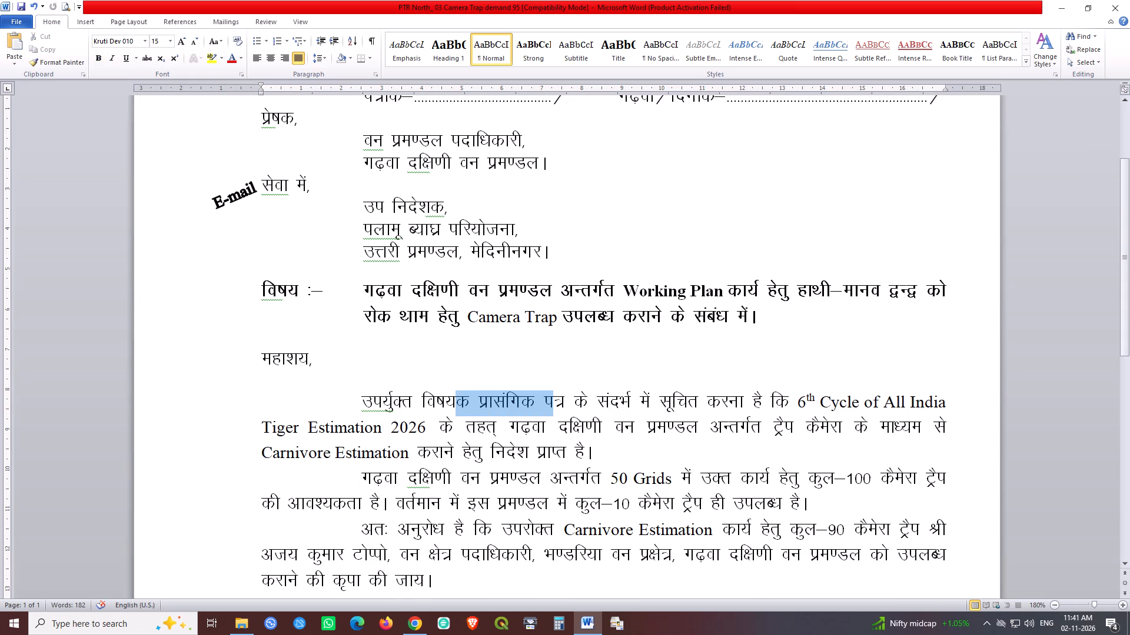
{"action": "left_click_drag", "start_coordinate": [552, 402], "coordinate": [570, 403]}
{"action": "key", "text": "Delete"}
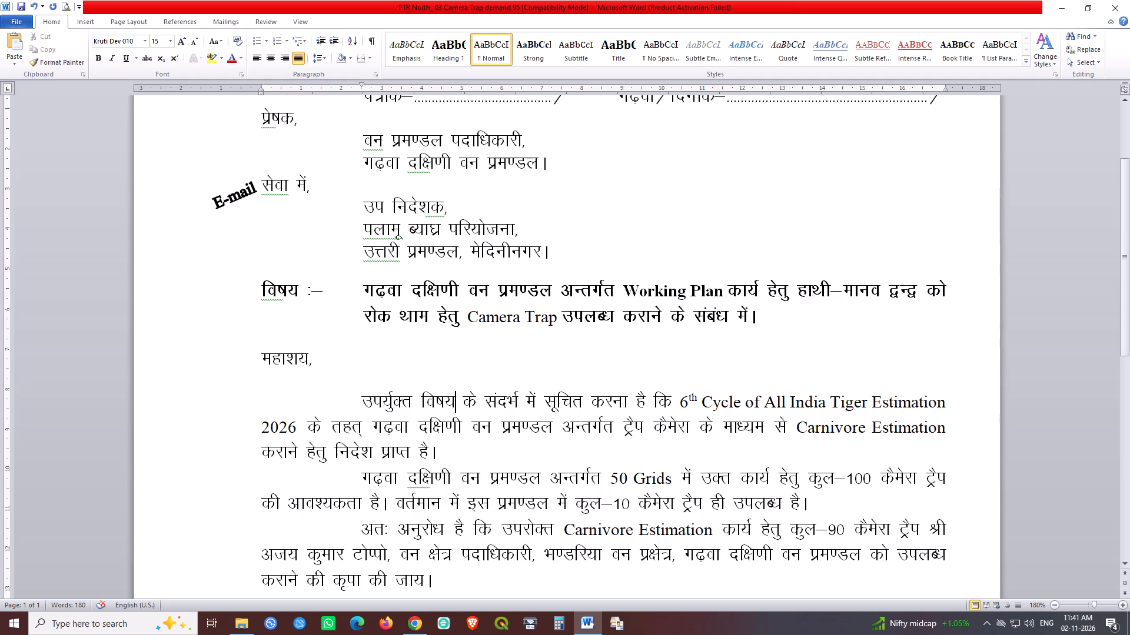
Replace "6th Cycle of All India Tiger Estimation 2026 के तहत्" in the first body paragraph with "Working Plan कार्य हेतु".
{"action": "left_click_drag", "start_coordinate": [683, 405], "coordinate": [810, 411]}
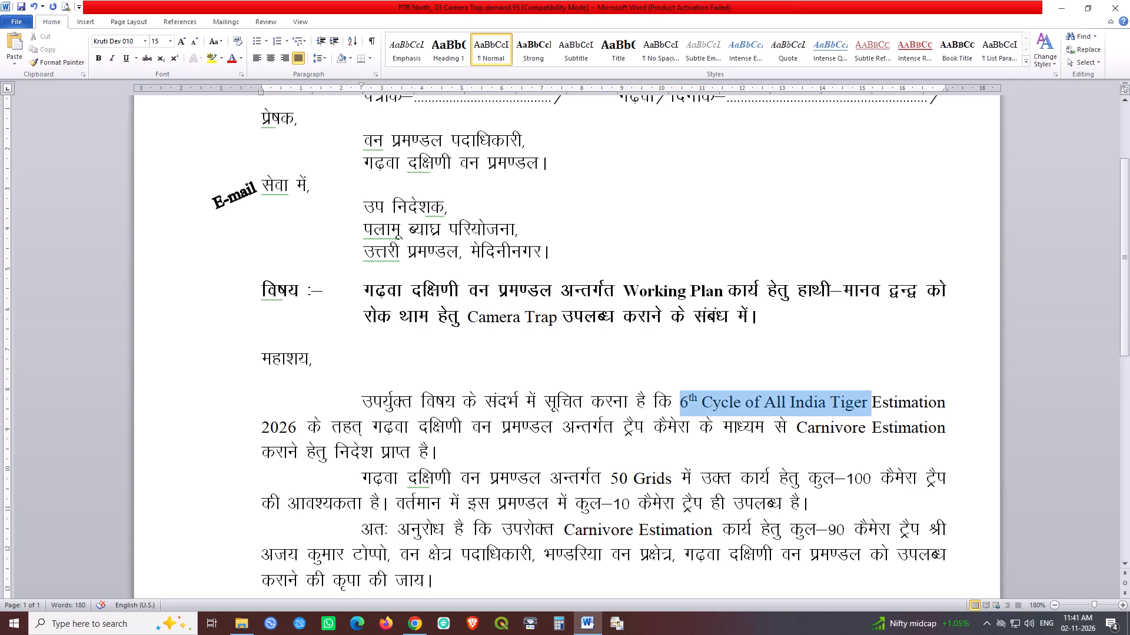
{"action": "left_click_drag", "start_coordinate": [810, 411], "coordinate": [314, 425]}
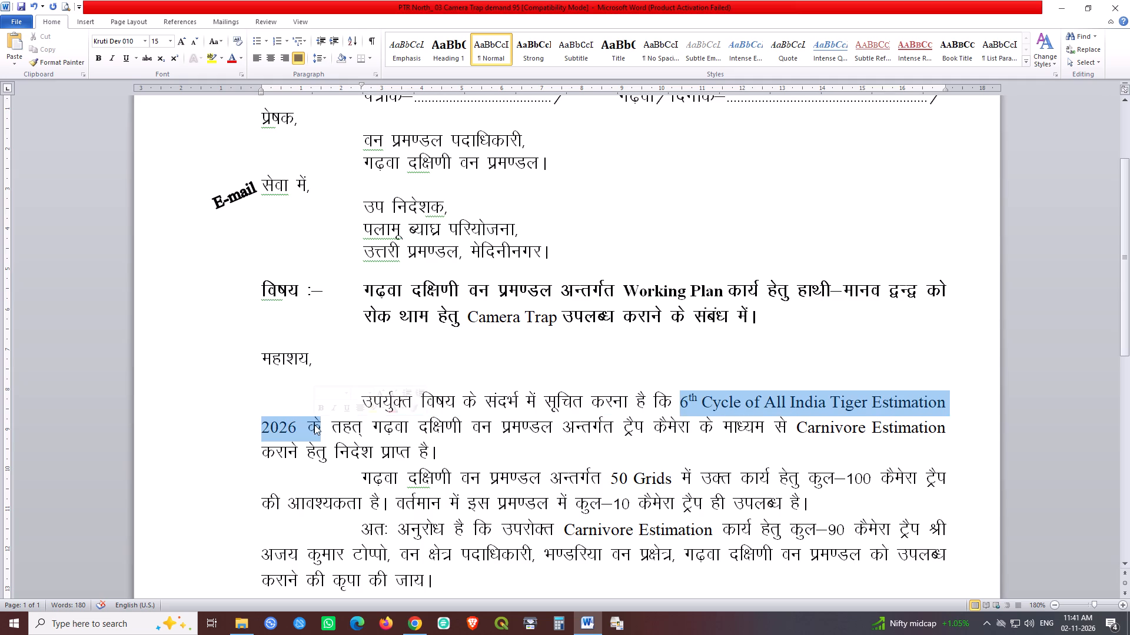
{"action": "key", "text": "shift+w"}
{"action": "type", "text": "orking Plan"}
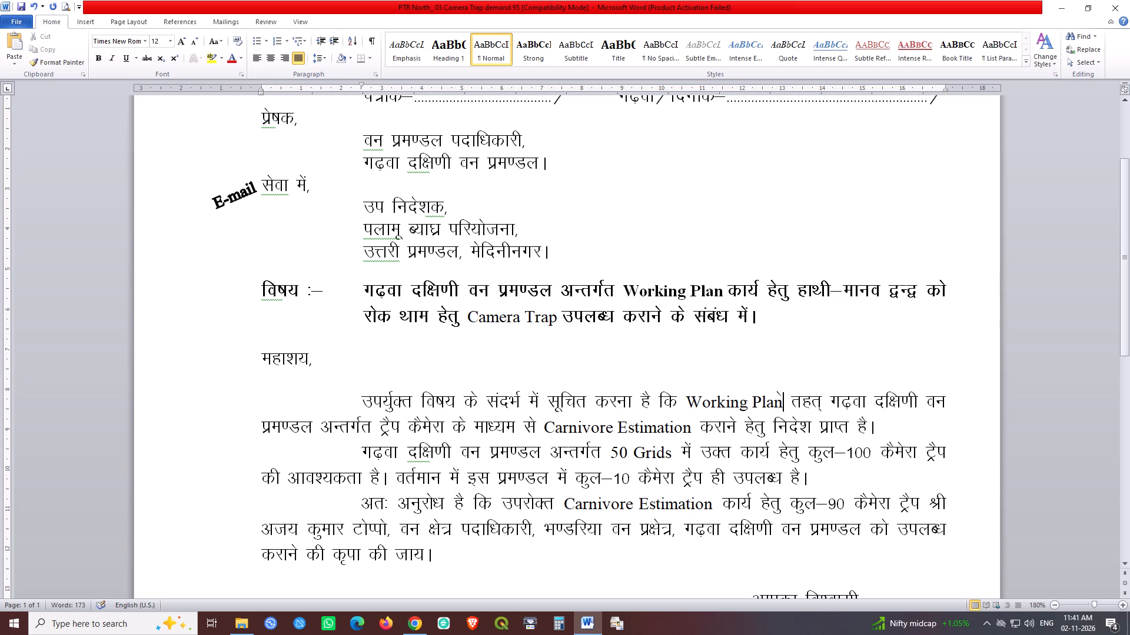
{"action": "key", "text": "Right"}
{"action": "type", "text": "dk;Z gsrq"}
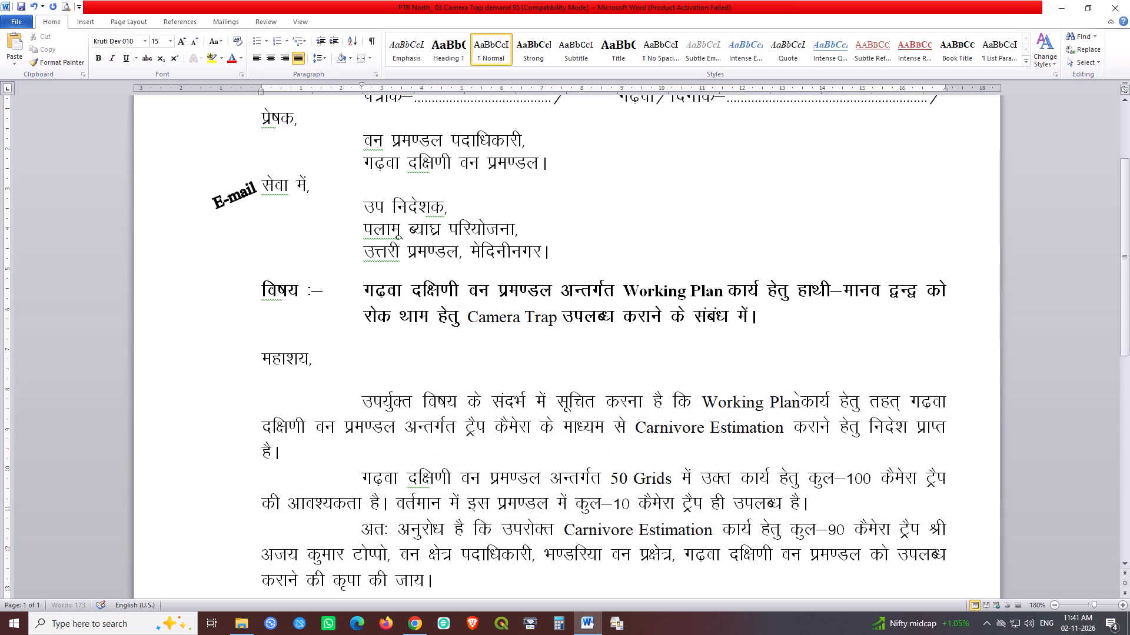
{"action": "key", "text": "space"}
{"action": "key", "text": "Delete"}
{"action": "key", "text": "ctrl+shift+Right"}
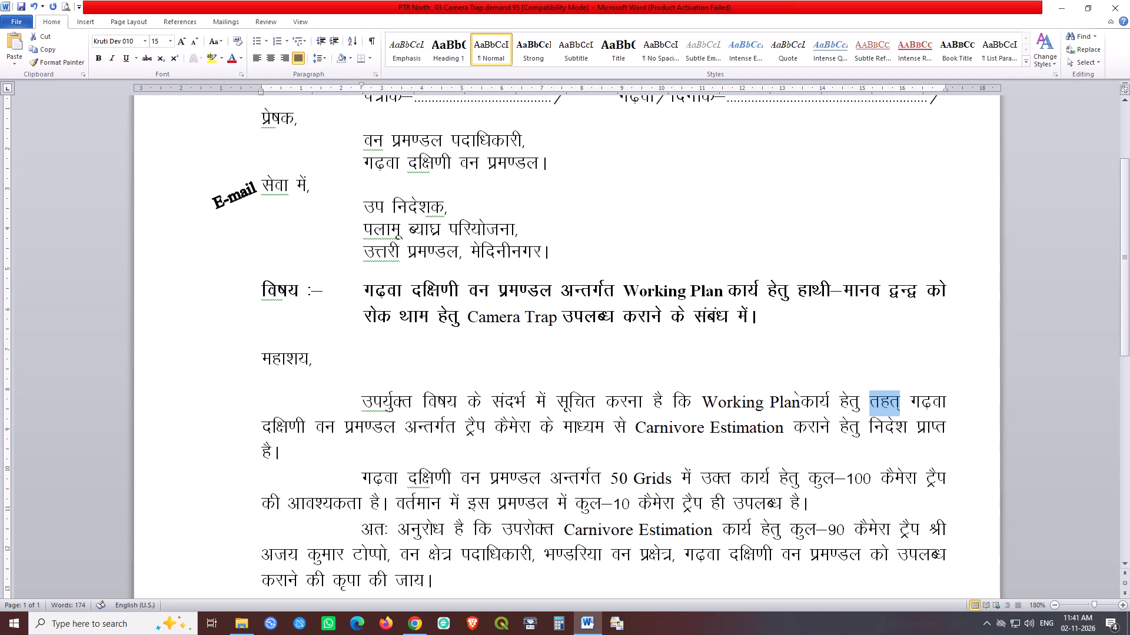
{"action": "key", "text": "Delete"}
{"action": "key", "text": "Delete"}
{"action": "key", "text": "Delete"}
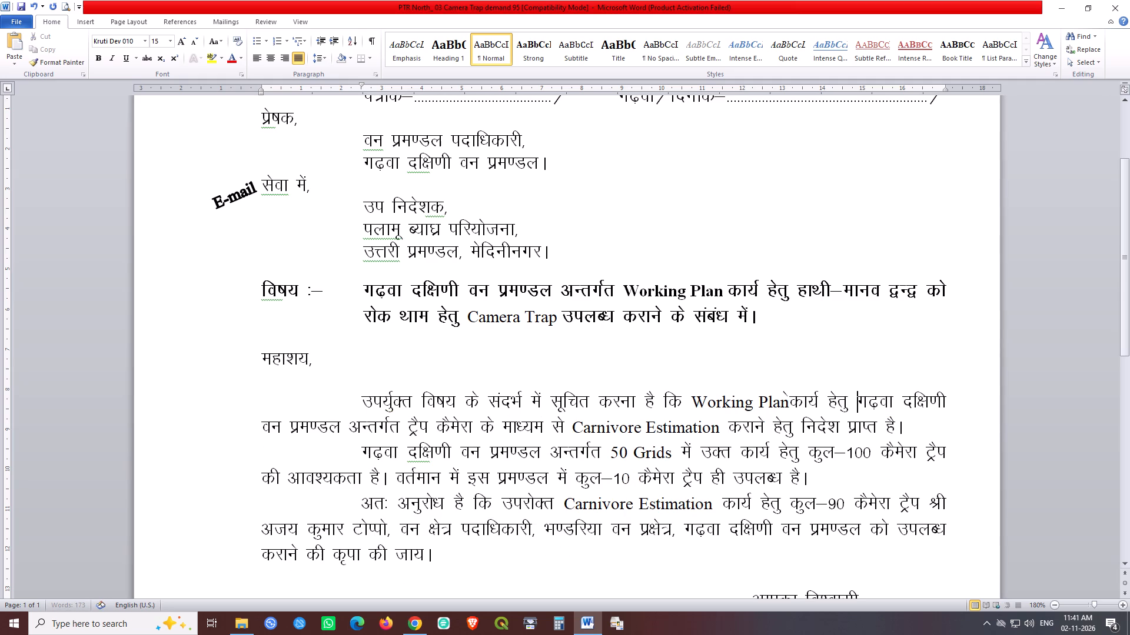
Replace the stray mark after "Working Plan" in the first body paragraph with a space.
{"action": "key", "text": "Left"}
{"action": "key", "text": "Left"}
{"action": "key", "text": "Left"}
{"action": "key", "text": "Left"}
{"action": "key", "text": "Left"}
{"action": "key", "text": "Left"}
{"action": "key", "text": "Left"}
{"action": "key", "text": "Left"}
{"action": "key", "text": "Left"}
{"action": "key", "text": "Left"}
{"action": "key", "text": "BackSpace"}
{"action": "key", "text": "space"}
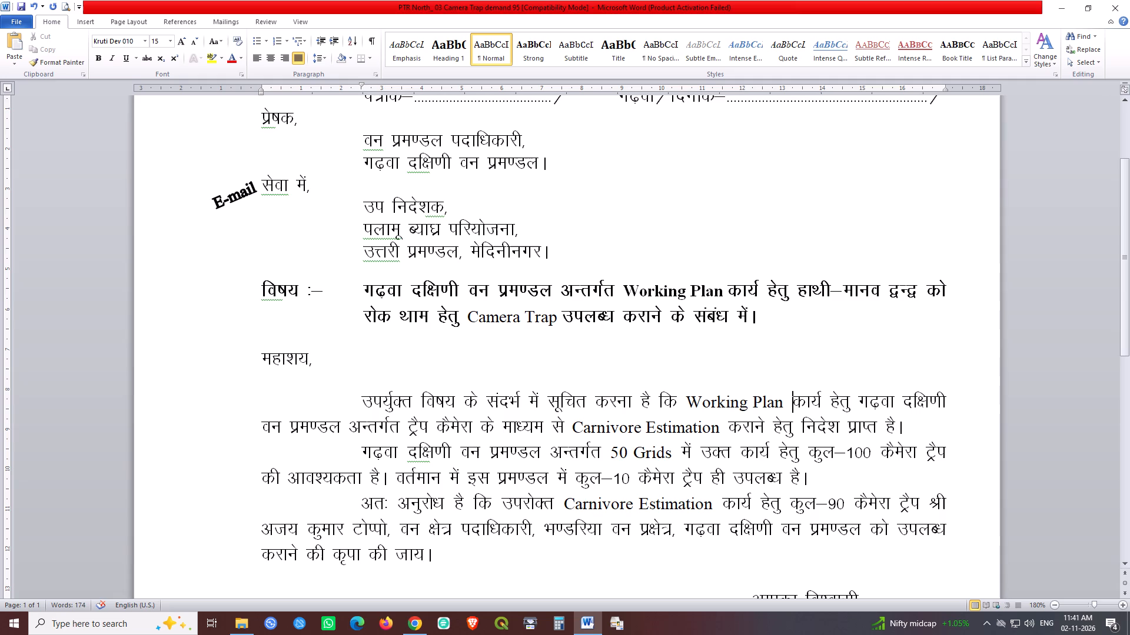
Move "Working Plan कार्य हेतु" in the first body paragraph to directly after "वन प्रमण्डल अन्तर्गत".
{"action": "left_click_drag", "start_coordinate": [859, 401], "coordinate": [692, 409]}
{"action": "key", "text": "ctrl+x"}
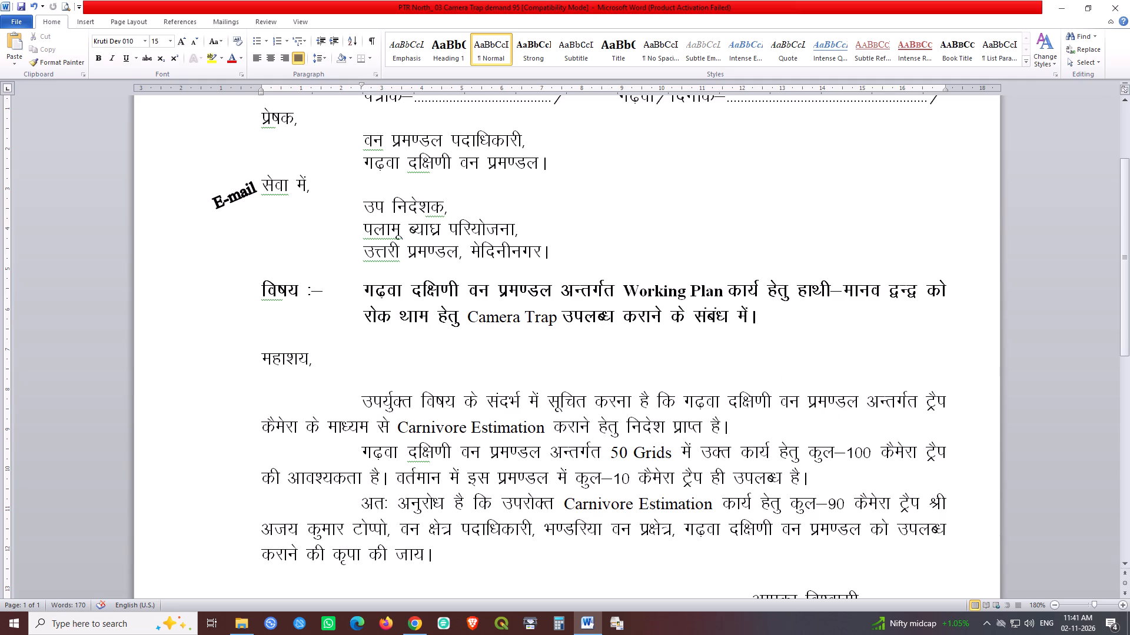
{"action": "left_click", "coordinate": [921, 400]}
{"action": "key", "text": "space"}
{"action": "key", "text": "ctrl+v"}
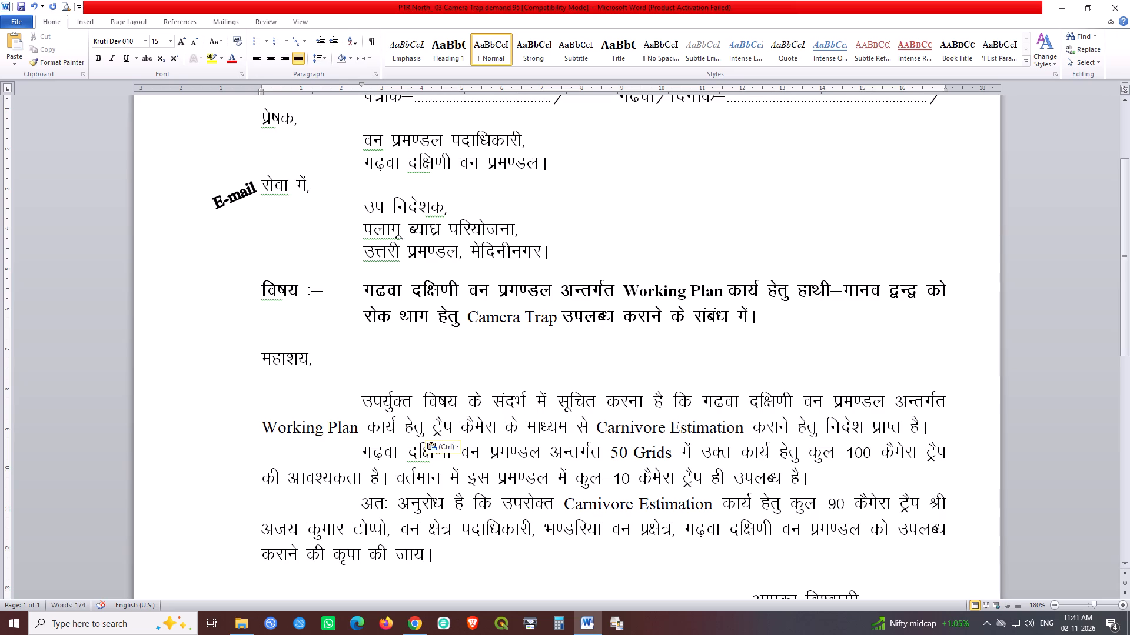
Replace "Carnivore Estimation कराने" in the first body paragraph with "हाथी–मानव द्वन्द्व".
{"action": "left_click", "coordinate": [510, 433]}
{"action": "left_click", "coordinate": [577, 423]}
{"action": "left_click_drag", "start_coordinate": [596, 426], "coordinate": [773, 443]}
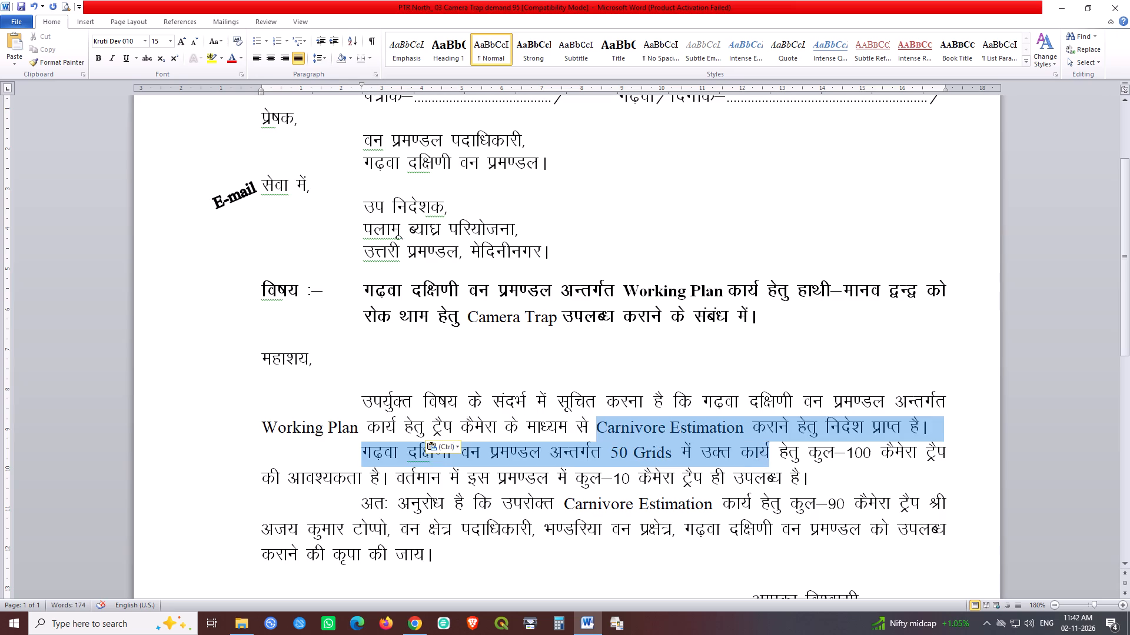
{"action": "left_click_drag", "start_coordinate": [773, 443], "coordinate": [783, 426]}
{"action": "key", "text": "Delete"}
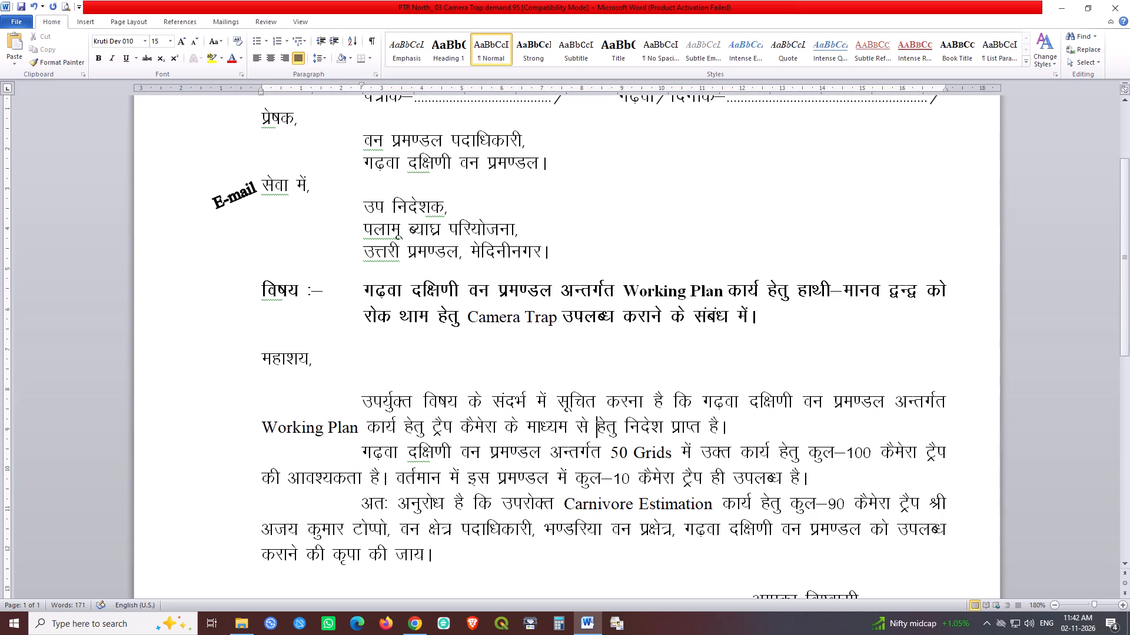
{"action": "type", "text": "ekuo"}
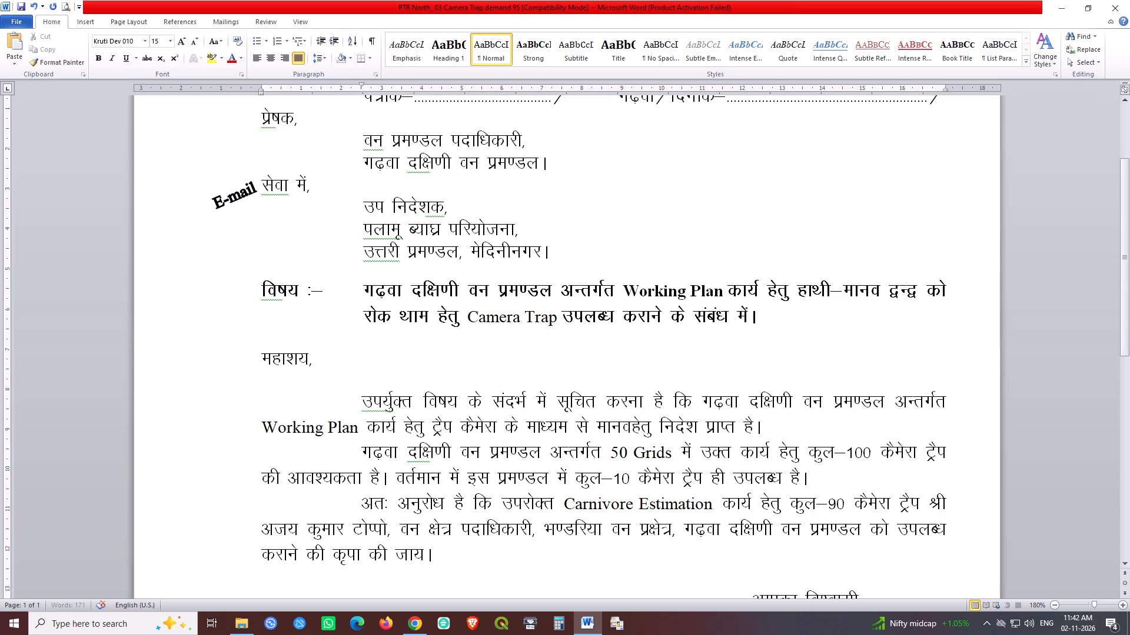
{"action": "key", "text": "shift+ampersand"}
{"action": "key", "text": "BackSpace"}
{"action": "key", "text": "BackSpace"}
{"action": "key", "text": "BackSpace"}
{"action": "key", "text": "BackSpace"}
{"action": "key", "text": "BackSpace"}
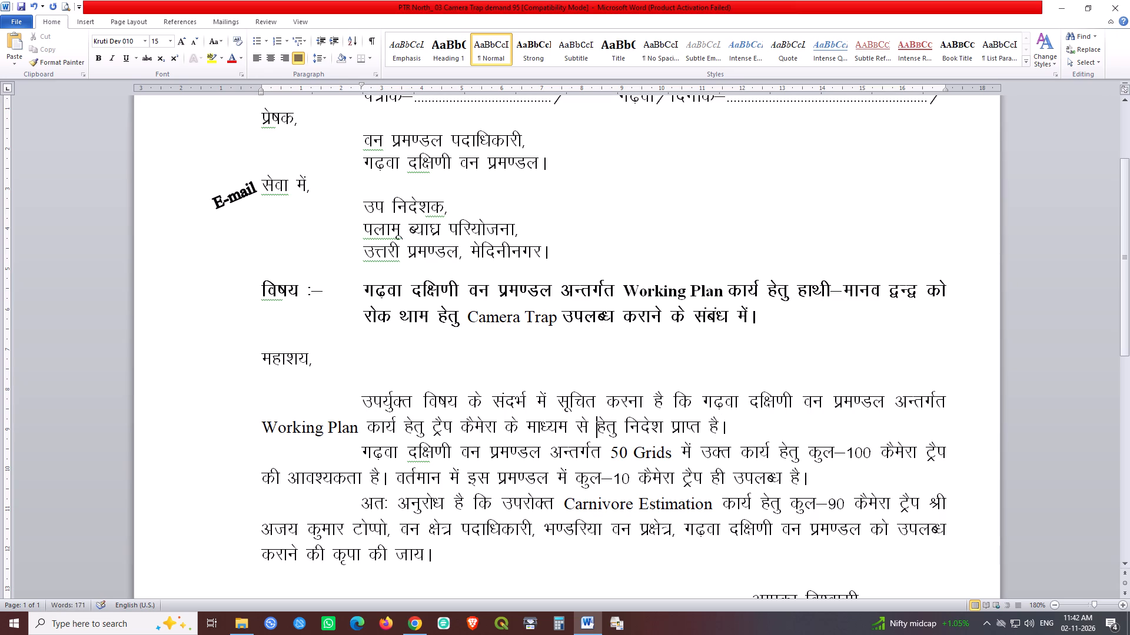
{"action": "type", "text": "gkFkh&ekuo"}
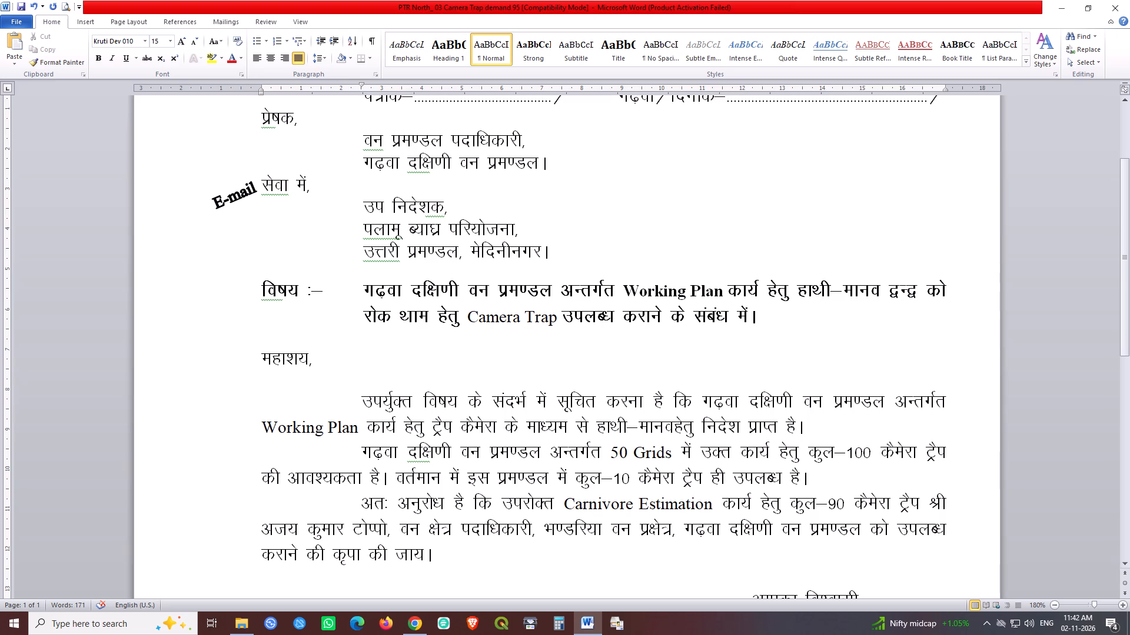
{"action": "key", "text": "space"}
{"action": "type", "text": "|"}
{"action": "key", "text": "BackSpace"}
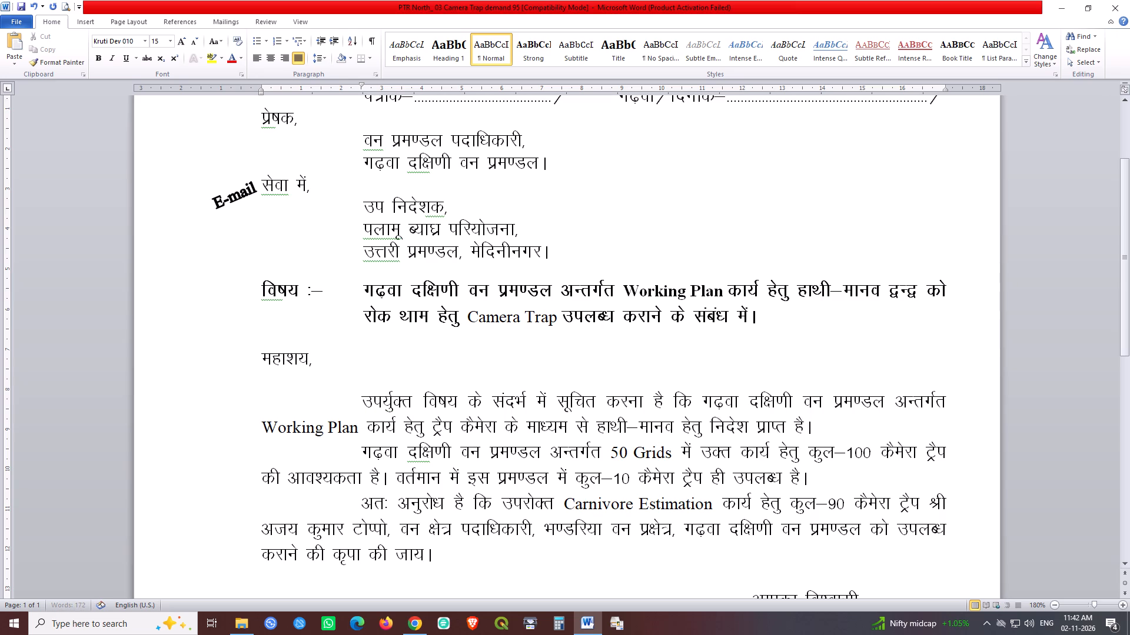
{"action": "type", "text": "}{"}
{"action": "key", "text": "BackSpace"}
{"action": "type", "text": "U}"}
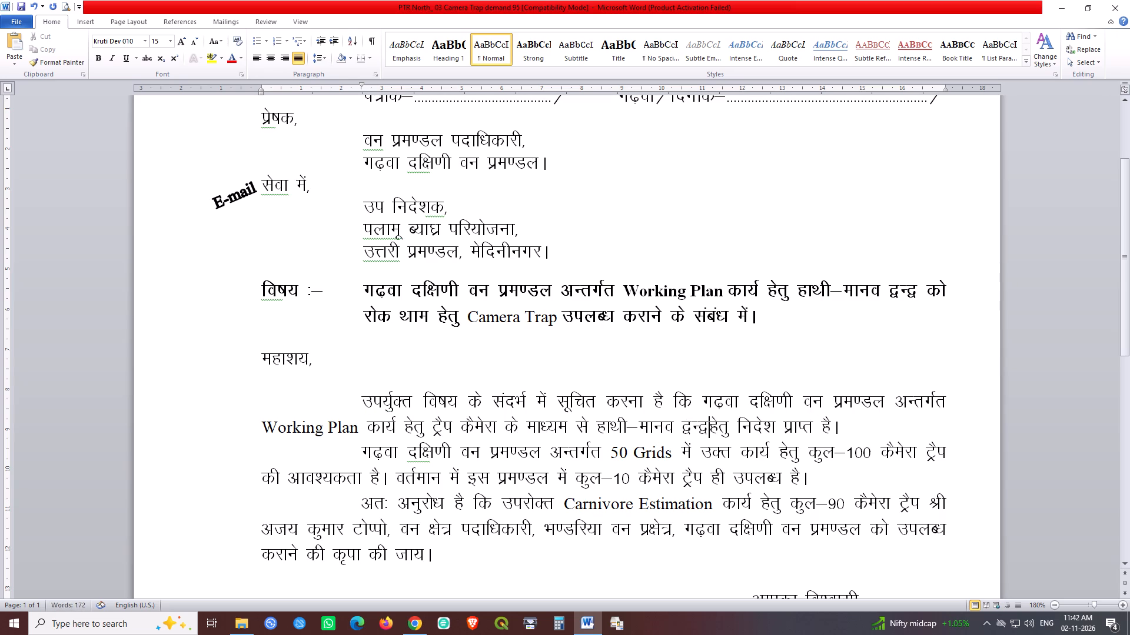
{"action": "key", "text": "space"}
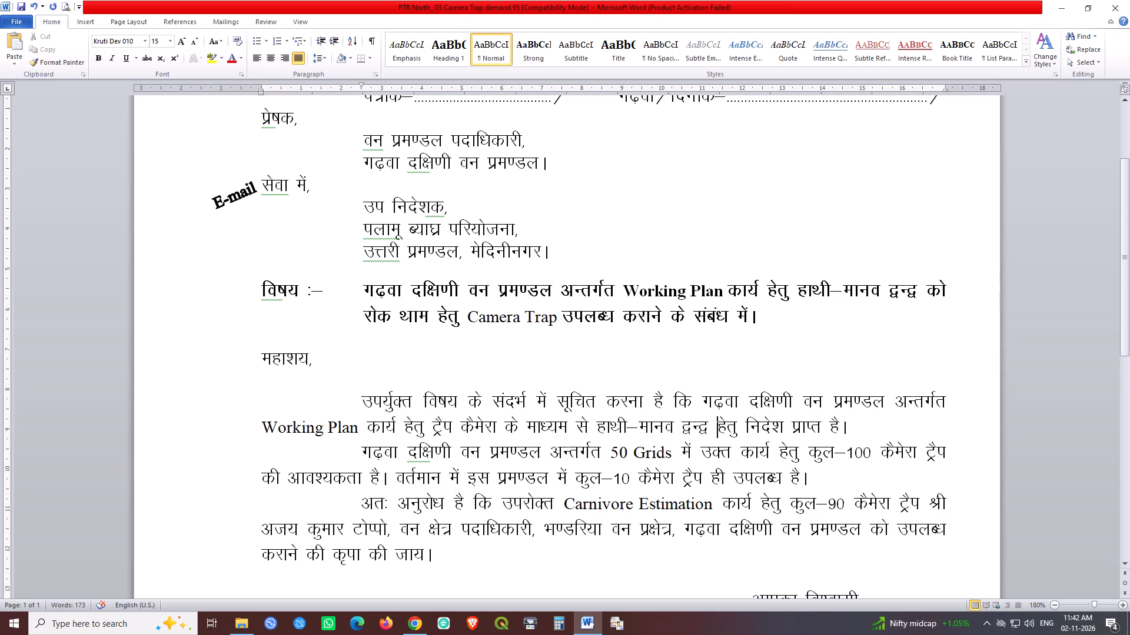
Reorder "हाथी–मानव" in the subject line to read "मानव–हाथी", without a space before the dash.
{"action": "left_click_drag", "start_coordinate": [846, 291], "coordinate": [878, 293]}
{"action": "left_click_drag", "start_coordinate": [850, 288], "coordinate": [802, 294]}
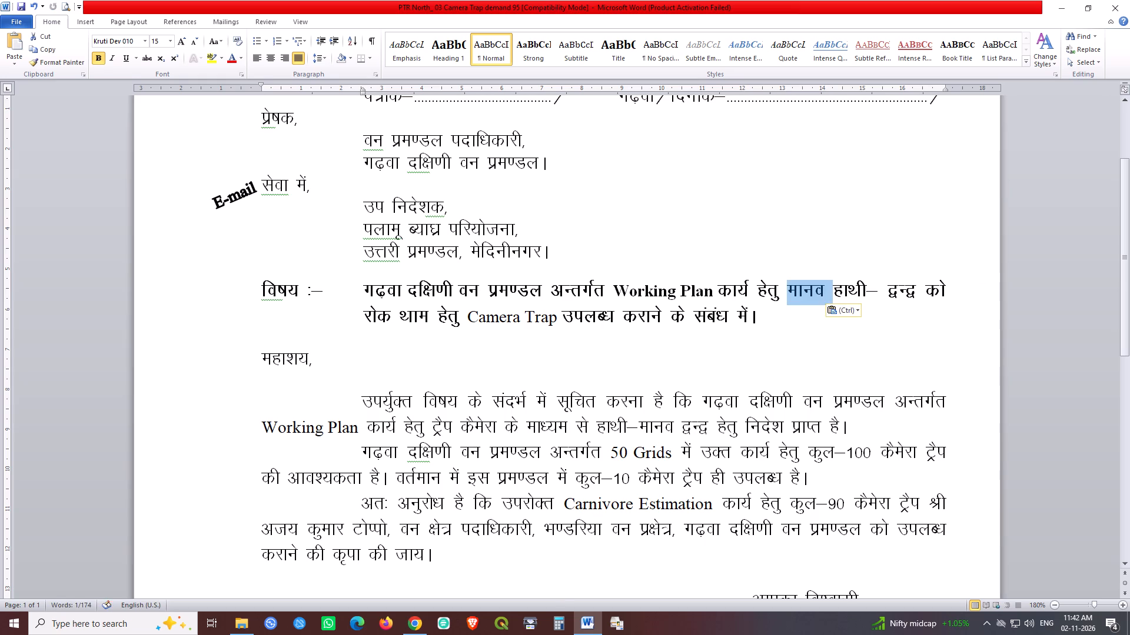
{"action": "left_click", "coordinate": [839, 291]}
{"action": "left_click_drag", "start_coordinate": [878, 290], "coordinate": [870, 293]}
{"action": "left_click_drag", "start_coordinate": [870, 293], "coordinate": [834, 300]}
{"action": "left_click", "coordinate": [834, 292]}
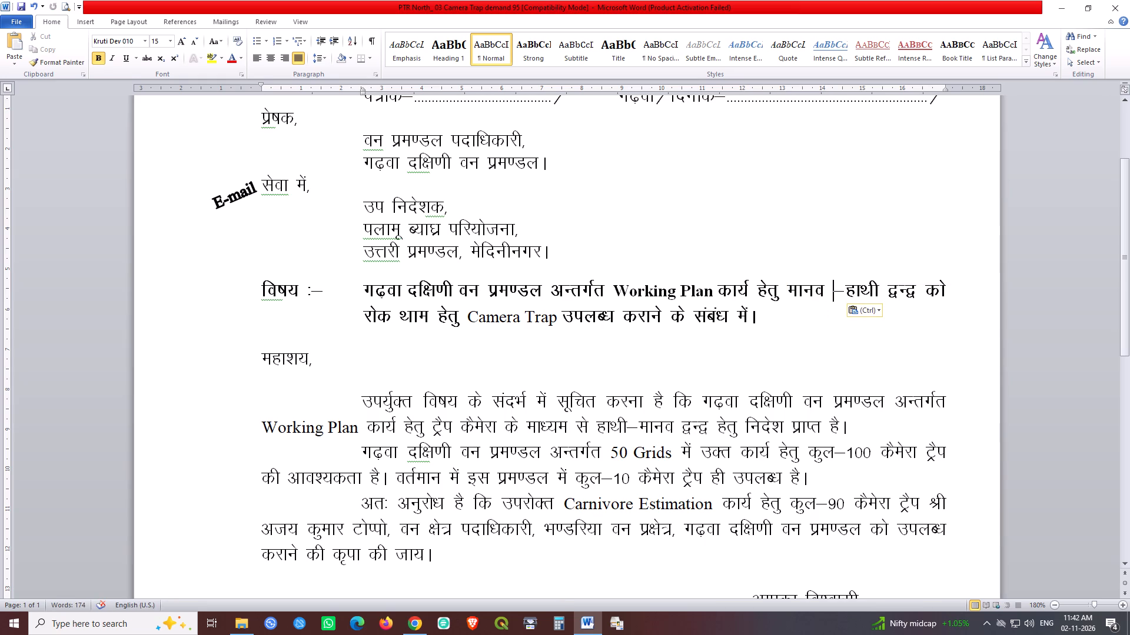
{"action": "key", "text": "BackSpace"}
Change "को" after "द्वन्द्व" in the subject line to "की".
{"action": "left_click", "coordinate": [930, 292]}
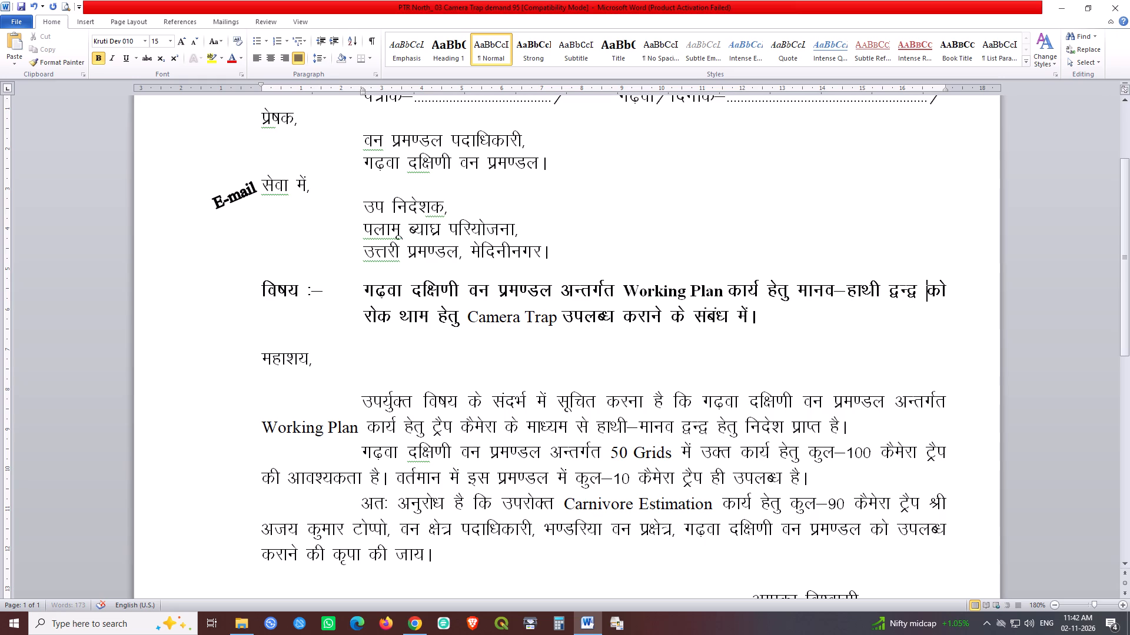
{"action": "left_click", "coordinate": [943, 292]}
{"action": "type", "text": "dh"}
{"action": "key", "text": "Delete"}
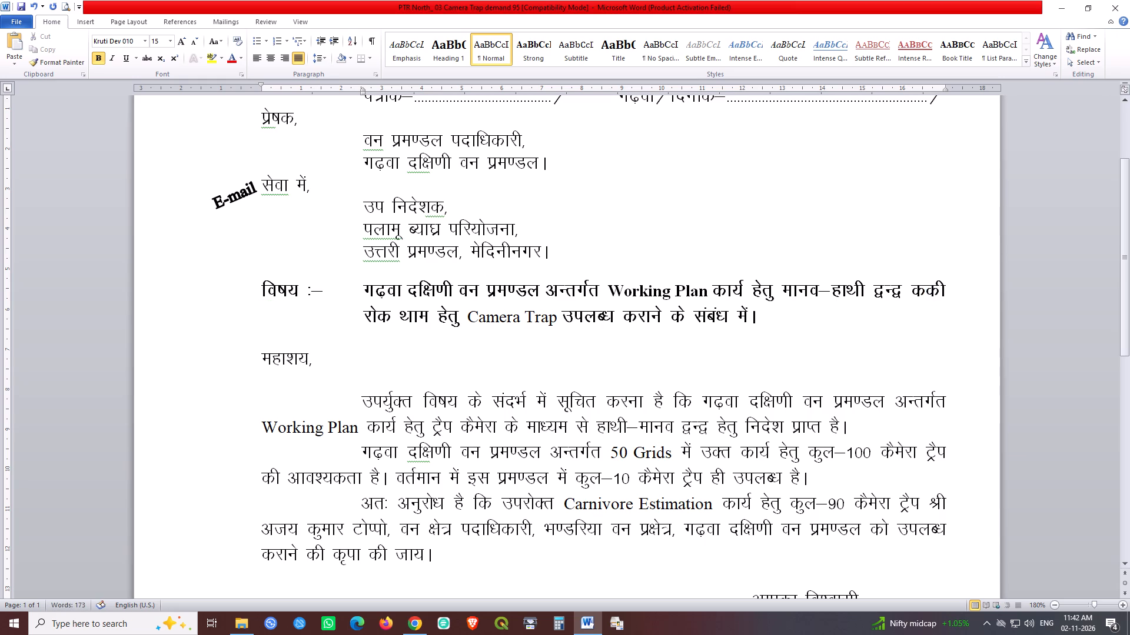
{"action": "key", "text": "Left"}
{"action": "key", "text": "Left"}
{"action": "key", "text": "BackSpace"}
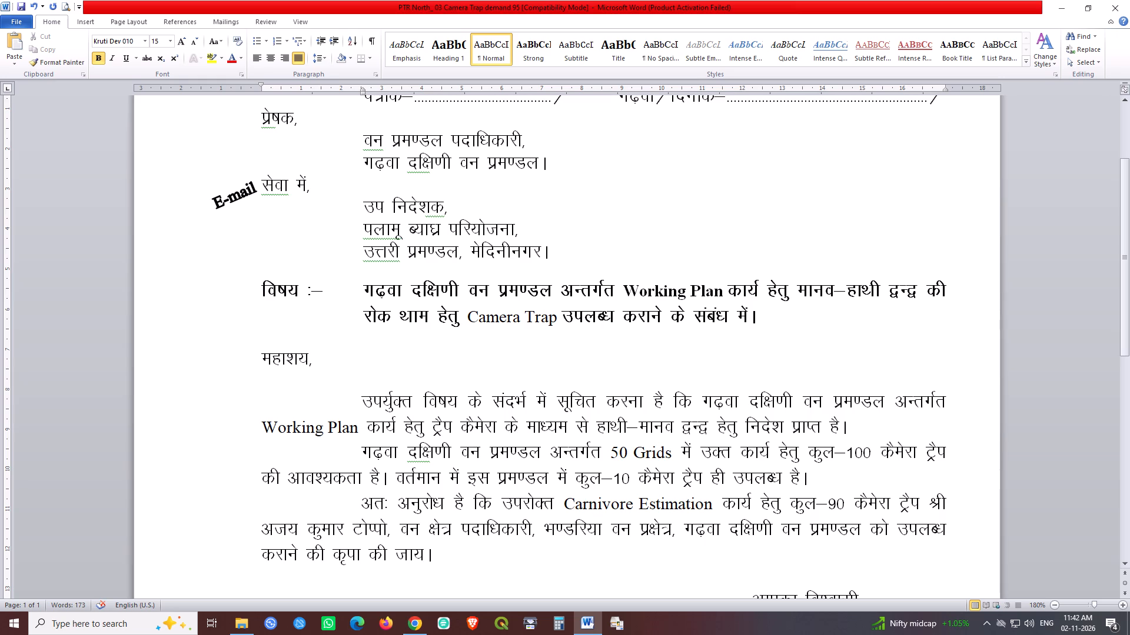
{"action": "left_click", "coordinate": [566, 316]}
{"action": "left_click", "coordinate": [766, 318]}
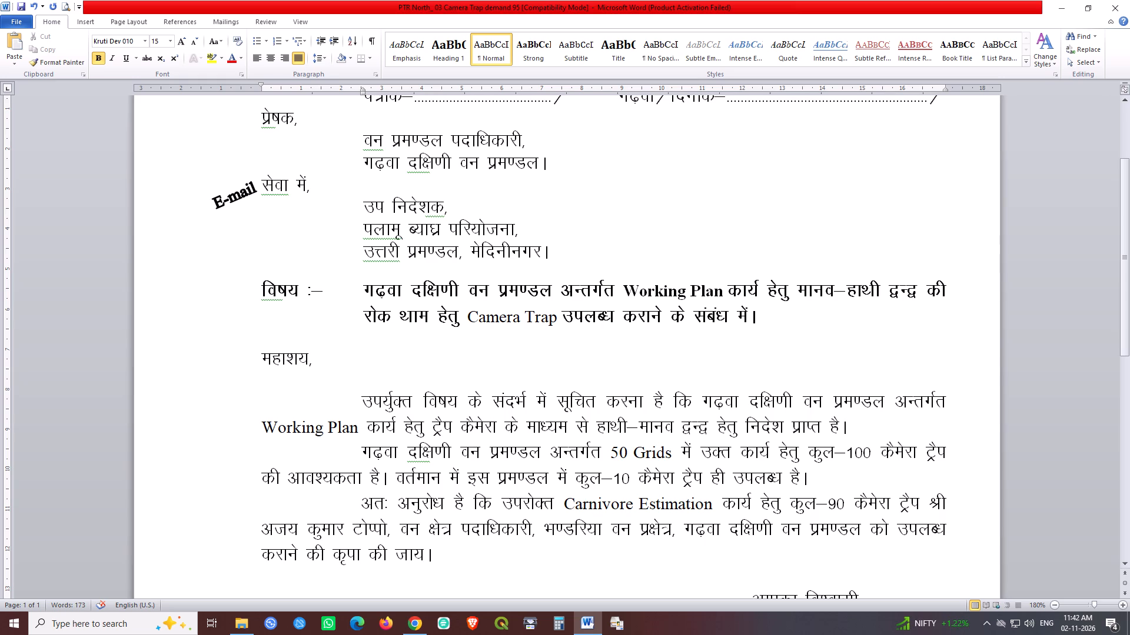
Reorder "ट्रैप कैमेरा" in the first body paragraph to read "कैमेरा ट्रैप".
{"action": "left_click", "coordinate": [420, 427]}
{"action": "left_click", "coordinate": [426, 426]}
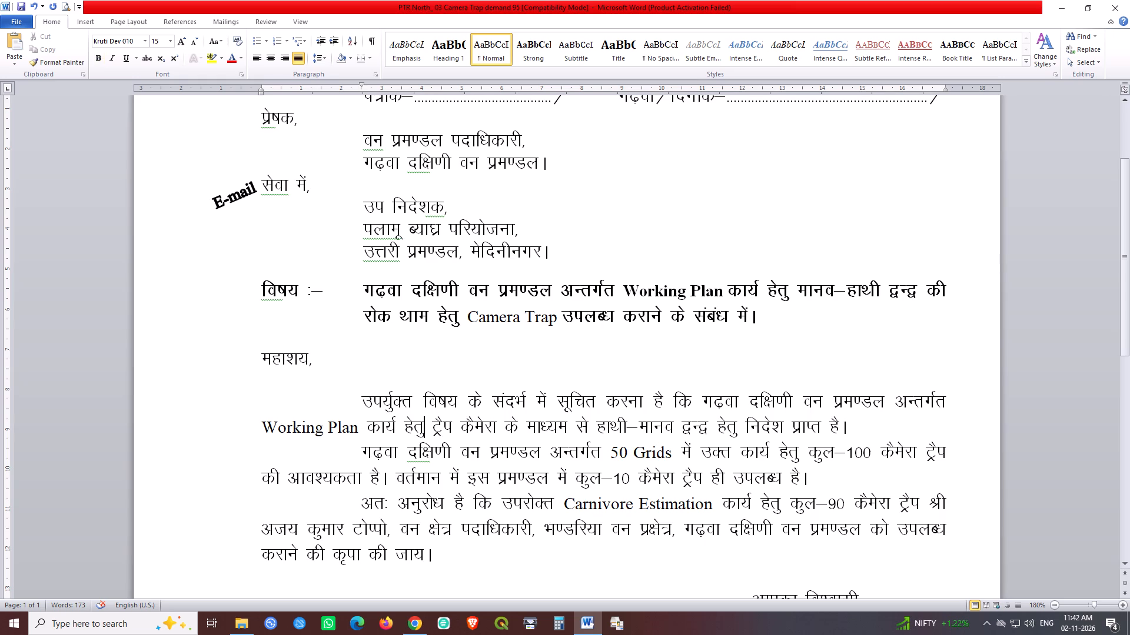
{"action": "left_click", "coordinate": [433, 429]}
{"action": "left_click_drag", "start_coordinate": [433, 429], "coordinate": [488, 430]}
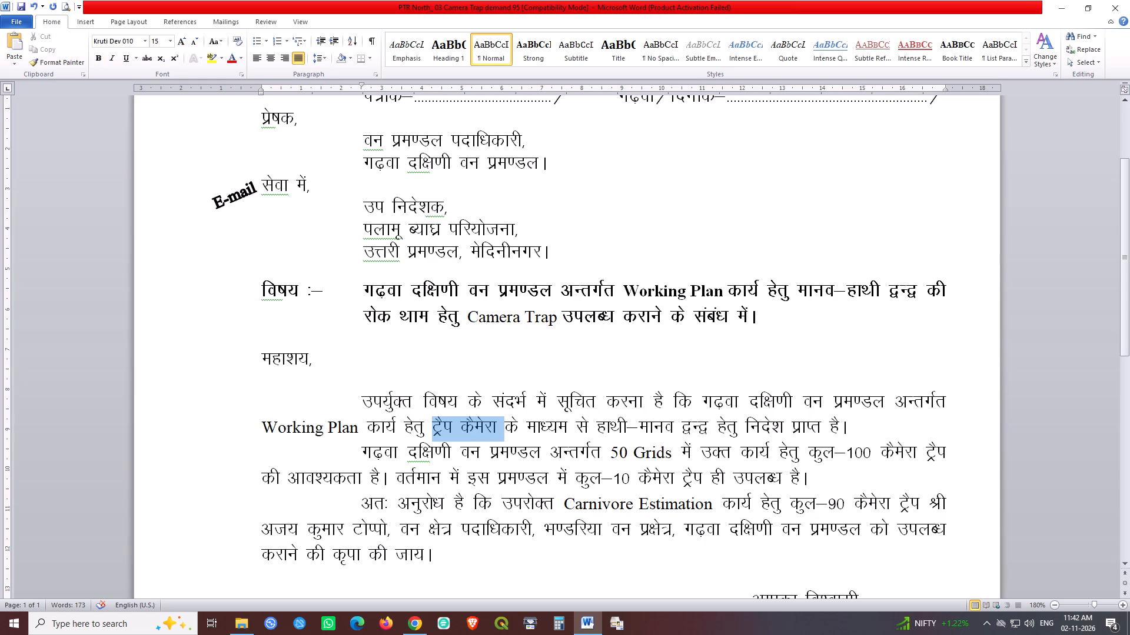
{"action": "left_click_drag", "start_coordinate": [488, 430], "coordinate": [497, 430]}
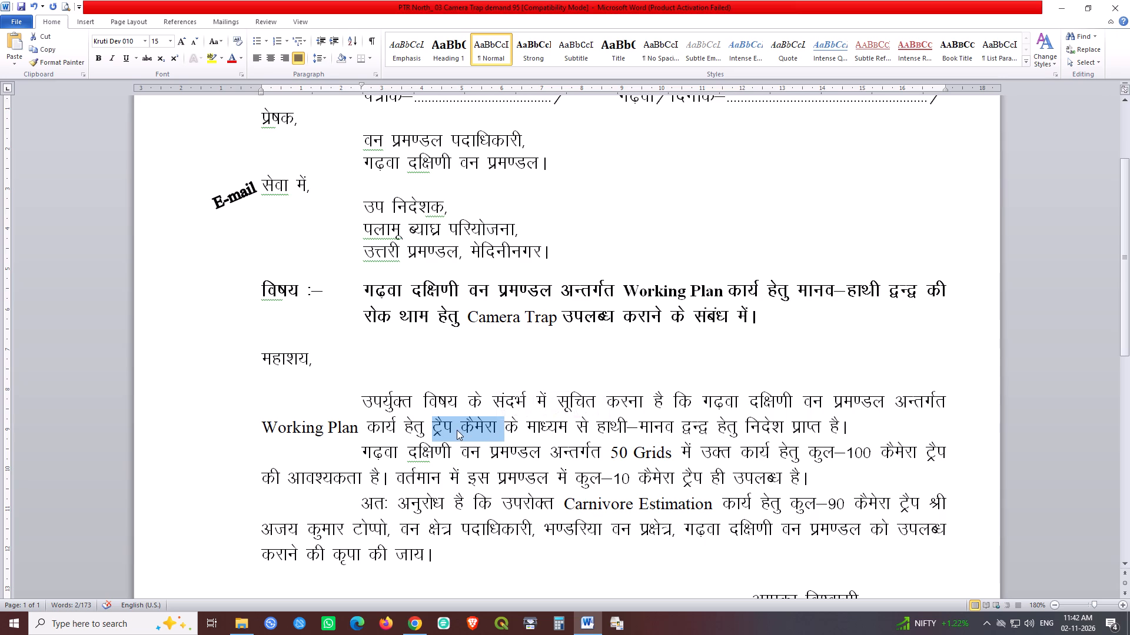
{"action": "left_click", "coordinate": [457, 430]}
{"action": "left_click_drag", "start_coordinate": [457, 430], "coordinate": [430, 435]}
{"action": "left_click_drag", "start_coordinate": [447, 430], "coordinate": [500, 429]}
{"action": "left_click", "coordinate": [500, 429]}
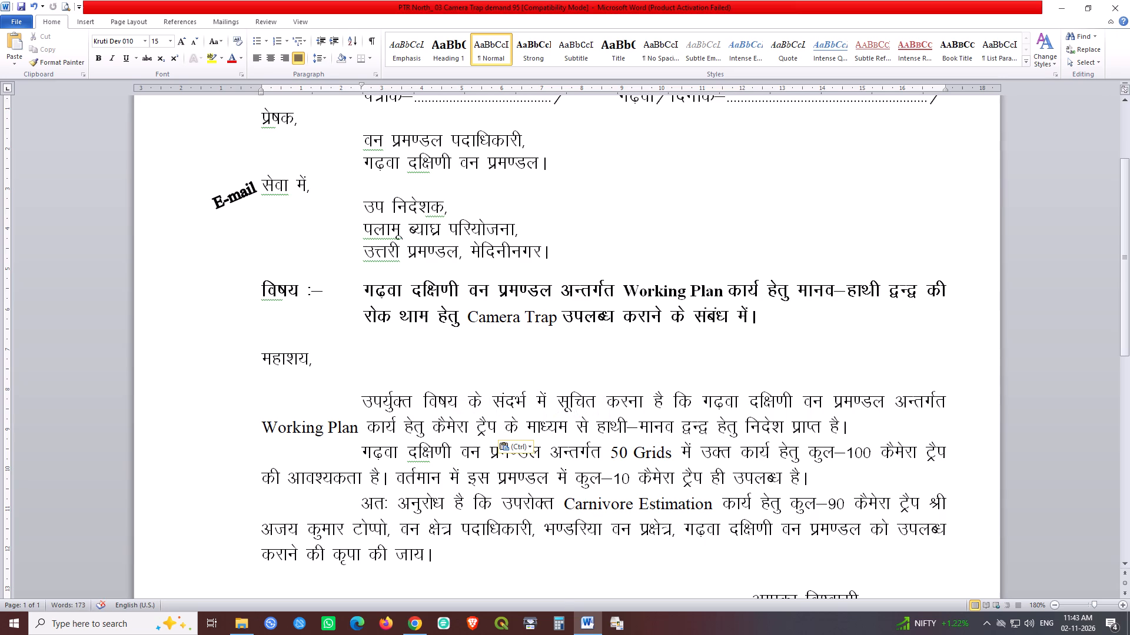
Reorder "हाथी–मानव" in the first body paragraph to read "मानव–हाथी द्वन्द्व", with the spacing corrected.
{"action": "left_click", "coordinate": [517, 427]}
{"action": "left_click", "coordinate": [594, 426]}
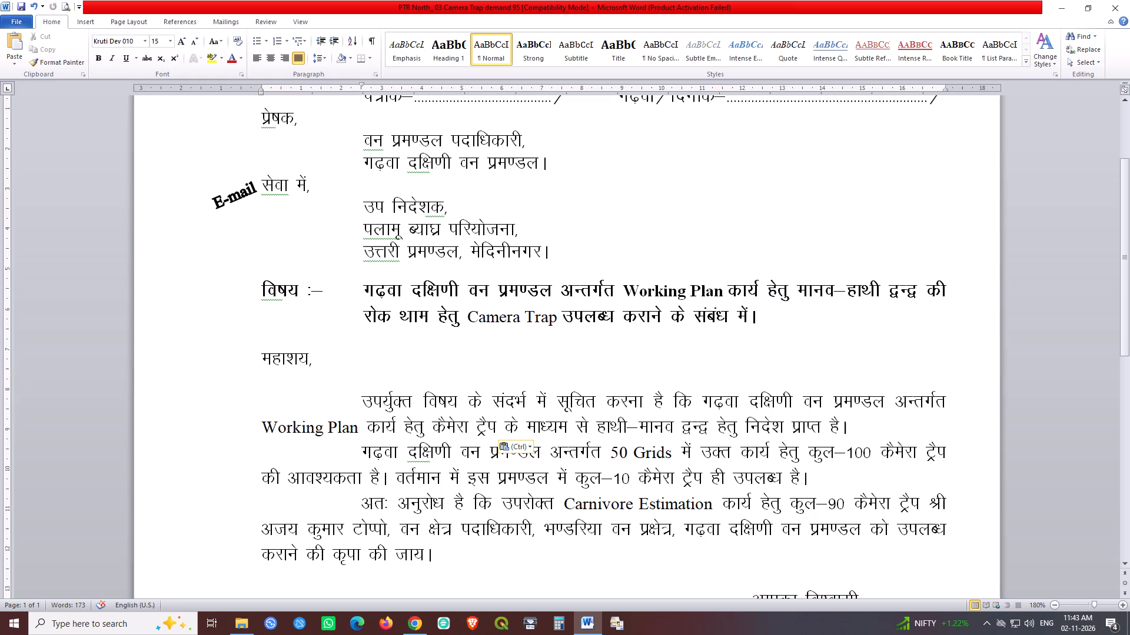
{"action": "left_click_drag", "start_coordinate": [594, 426], "coordinate": [642, 432]}
{"action": "left_click_drag", "start_coordinate": [606, 428], "coordinate": [674, 427]}
{"action": "left_click", "coordinate": [674, 427]}
{"action": "left_click_drag", "start_coordinate": [675, 427], "coordinate": [683, 427]}
{"action": "left_click_drag", "start_coordinate": [674, 428], "coordinate": [631, 428]}
{"action": "left_click", "coordinate": [649, 431]}
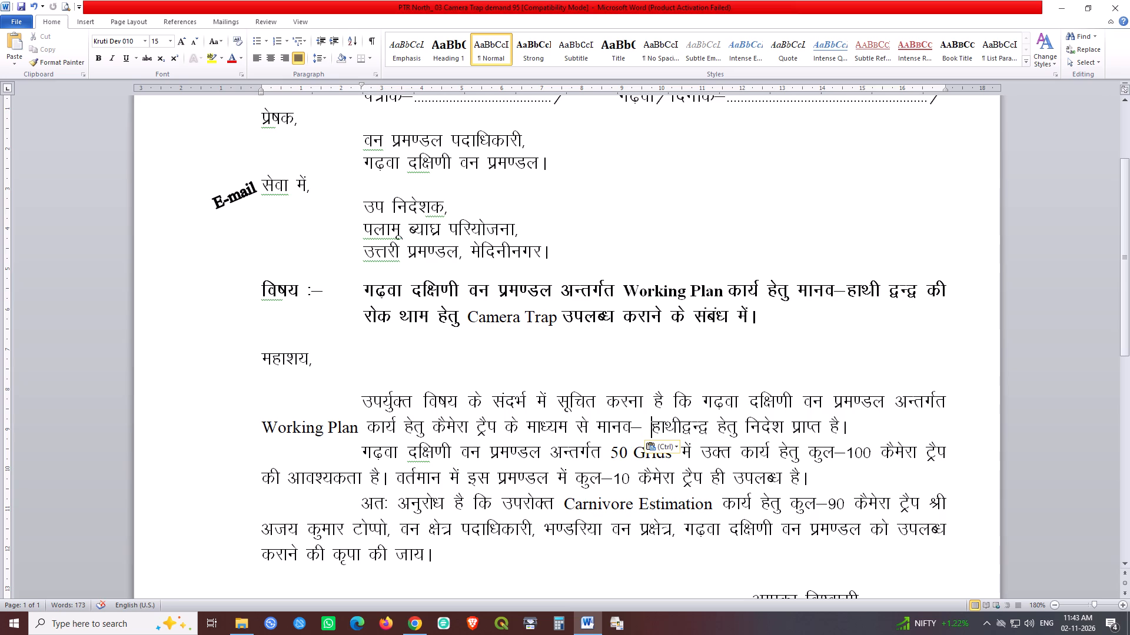
{"action": "key", "text": "BackSpace"}
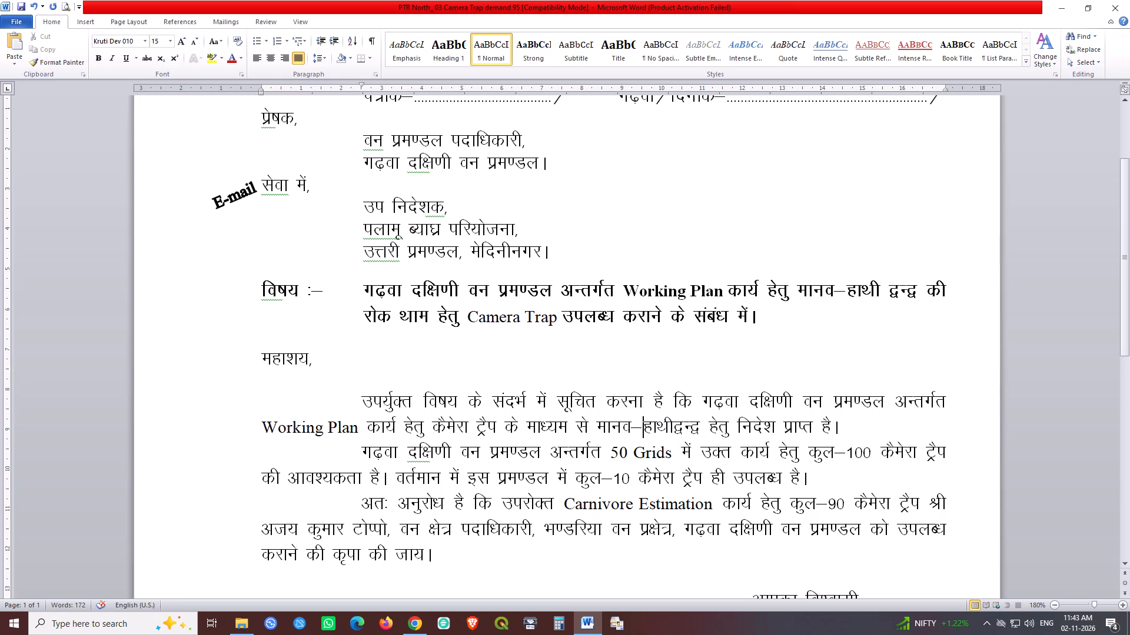
{"action": "left_click", "coordinate": [674, 425]}
{"action": "key", "text": "space"}
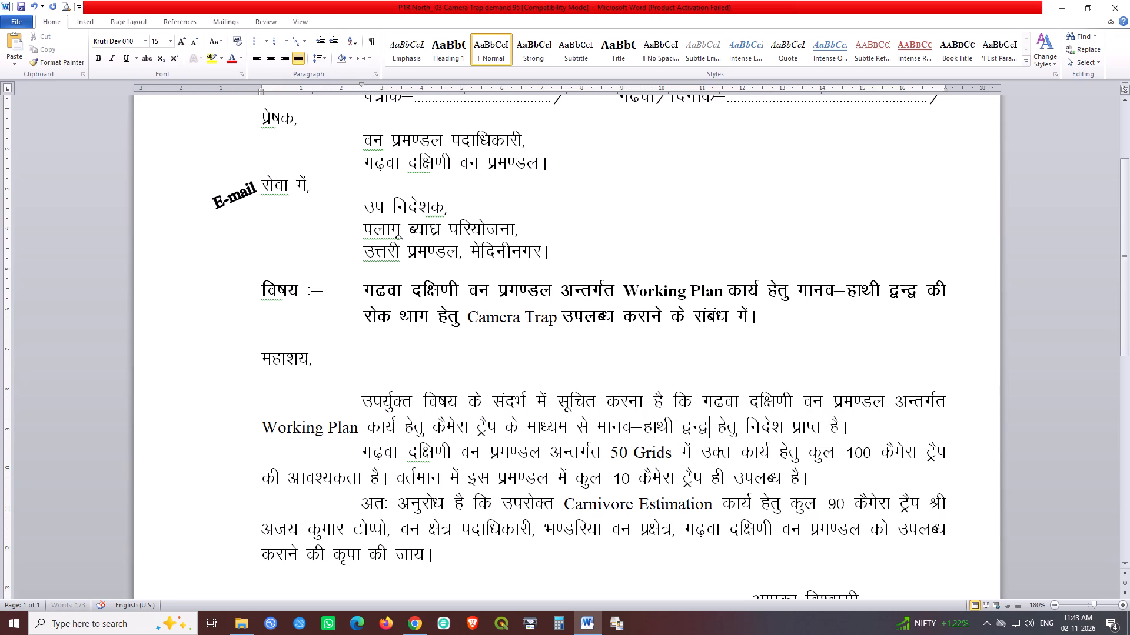
Replace "हेतु निदेश प्राप्त है।" at the end of the first body paragraph with "के रोक थाम".
{"action": "left_click", "coordinate": [710, 428]}
{"action": "left_click_drag", "start_coordinate": [719, 427], "coordinate": [834, 432]}
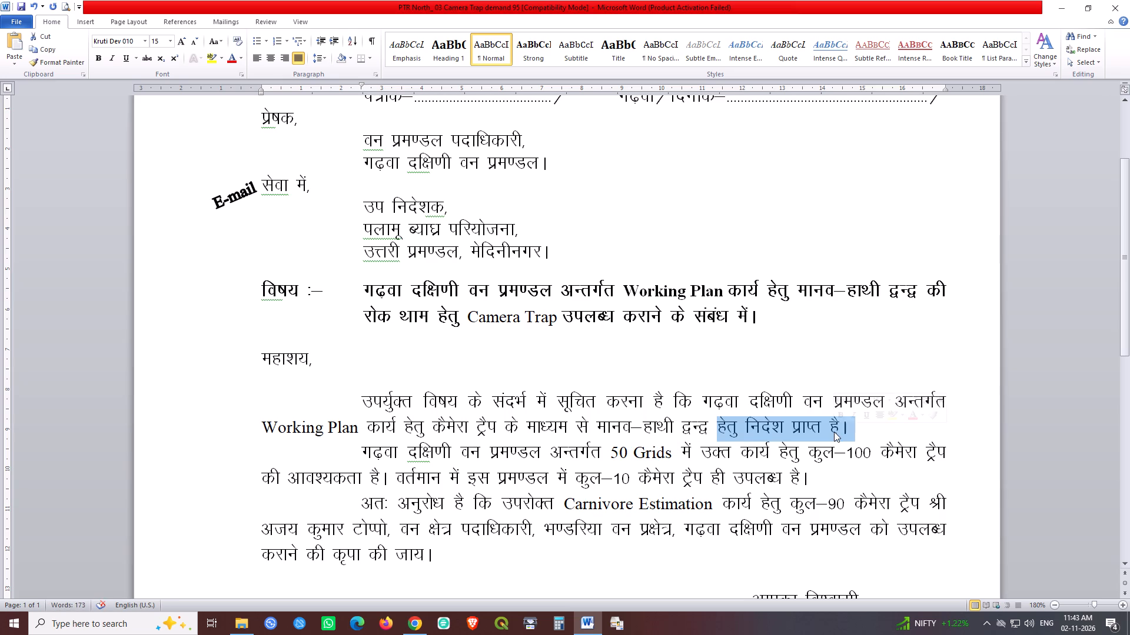
{"action": "type", "text": "ds jksd&"}
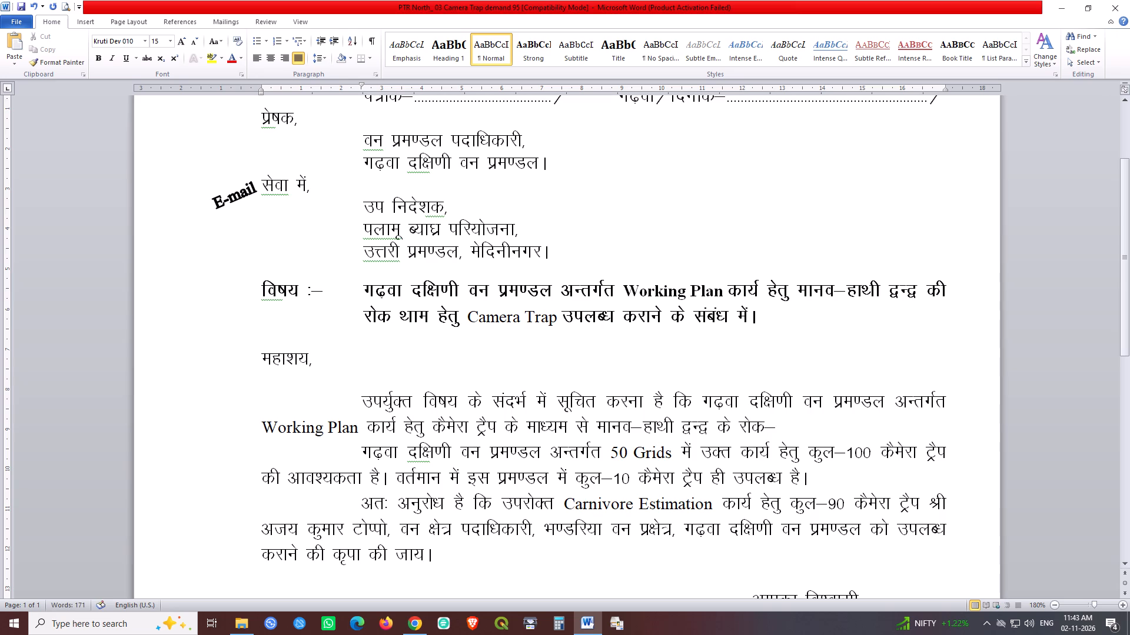
{"action": "key", "text": "BackSpace"}
{"action": "type", "text": "Fkke"}
{"action": "key", "text": "space"}
{"action": "key", "text": "Left"}
{"action": "key", "text": "Left"}
{"action": "key", "text": "Left"}
{"action": "key", "text": "Left"}
{"action": "key", "text": "Left"}
{"action": "key", "text": "space"}
{"action": "key", "text": "Right"}
{"action": "key", "text": "Right"}
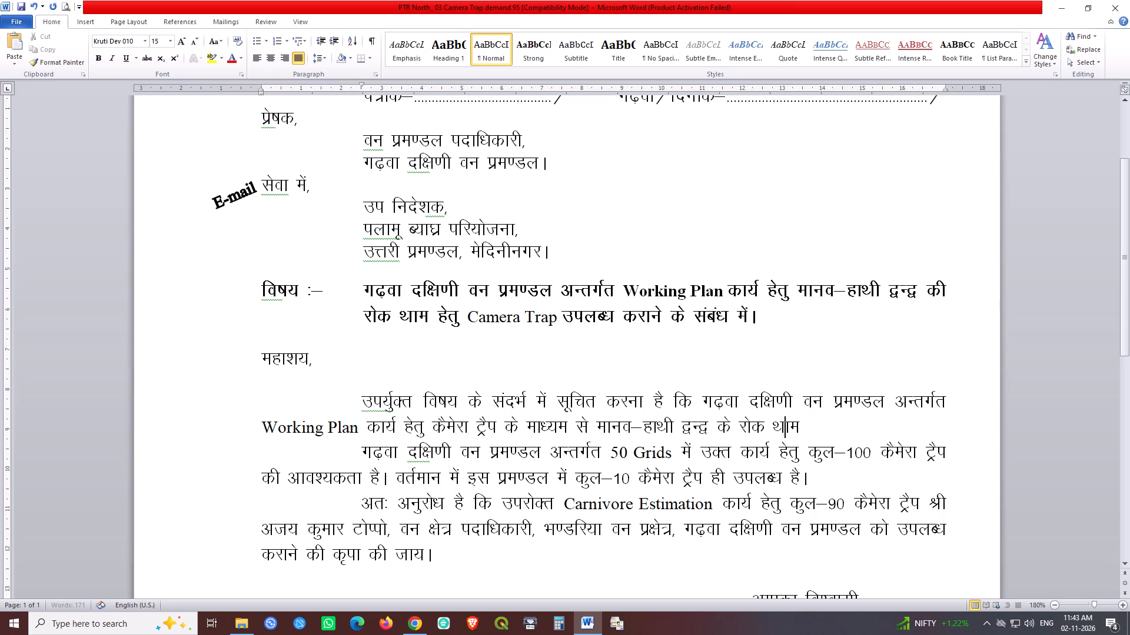
{"action": "key", "text": "Right"}
{"action": "key", "text": "Right"}
{"action": "key", "text": "space"}
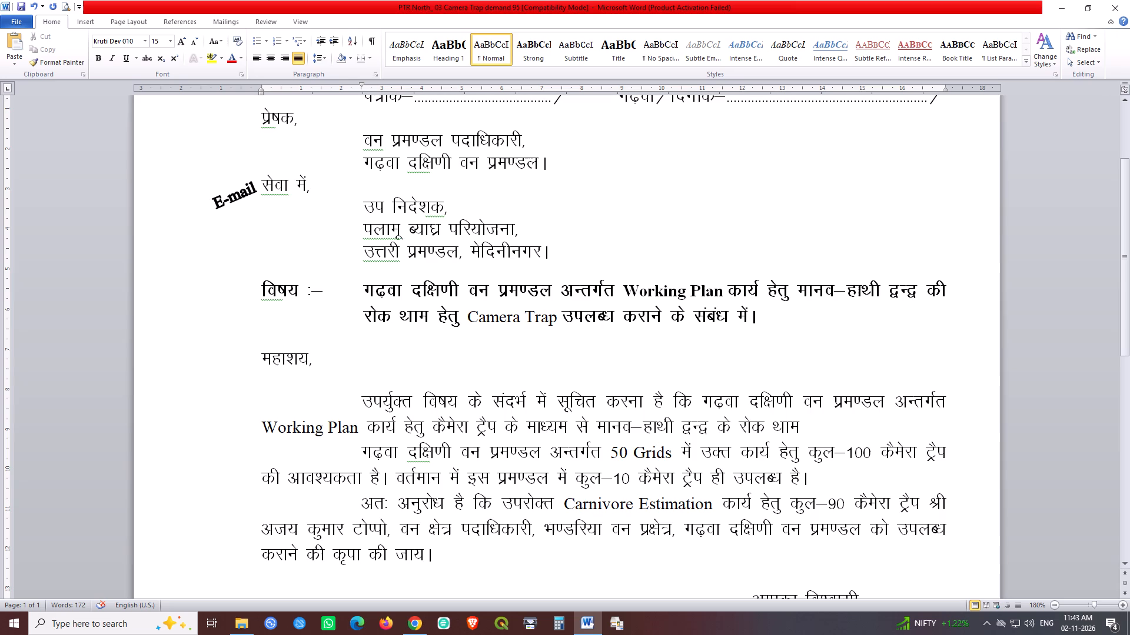
Continue the first body paragraph after "रोक थाम" with "हेतु कुल– 95".
{"action": "type", "text": "gsrq"}
{"action": "key", "text": "space"}
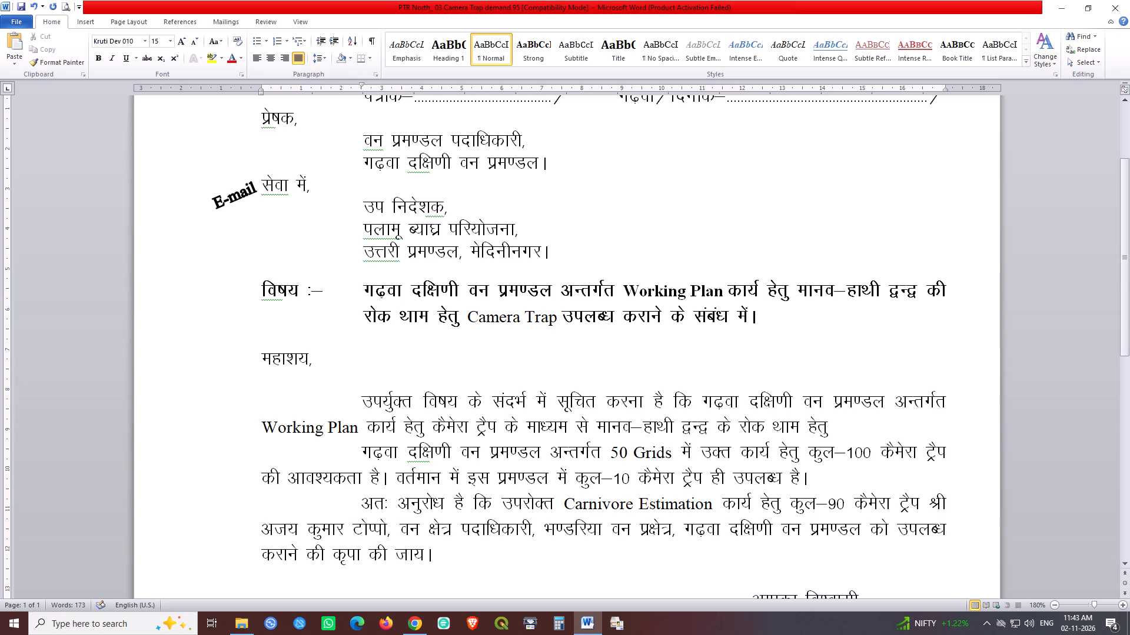
{"action": "type", "text": "dqy& 95"}
{"action": "key", "text": "space"}
Insert "के अन्तर्गत" after "Working Plan कार्य" in the first body paragraph.
{"action": "left_click", "coordinate": [435, 424]}
{"action": "left_click_drag", "start_coordinate": [373, 433], "coordinate": [423, 428]}
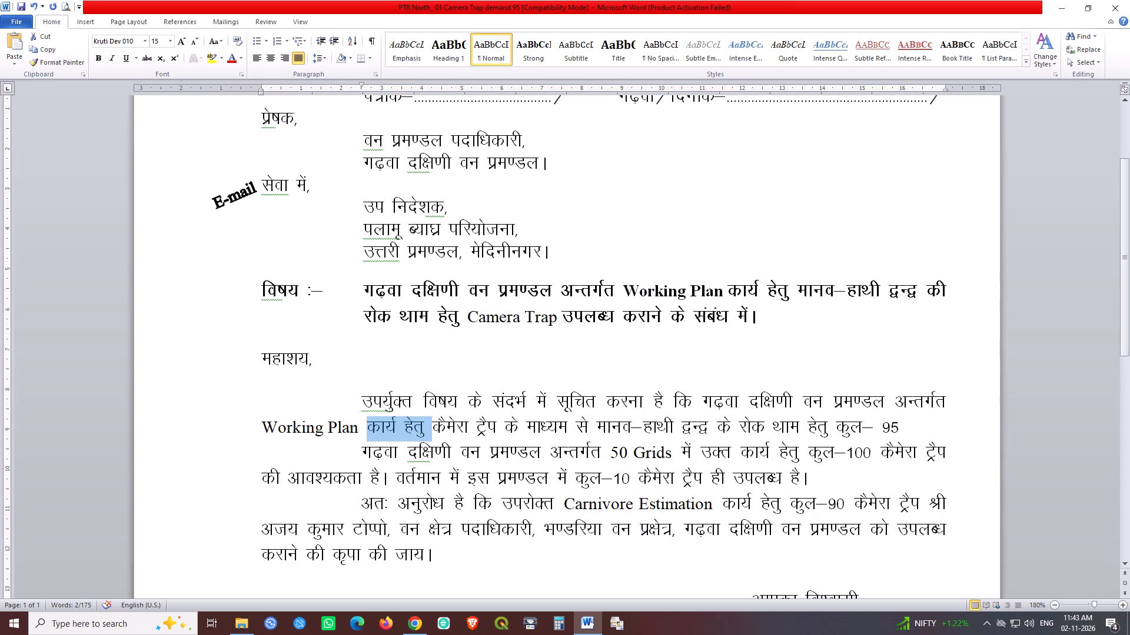
{"action": "key", "text": "Right"}
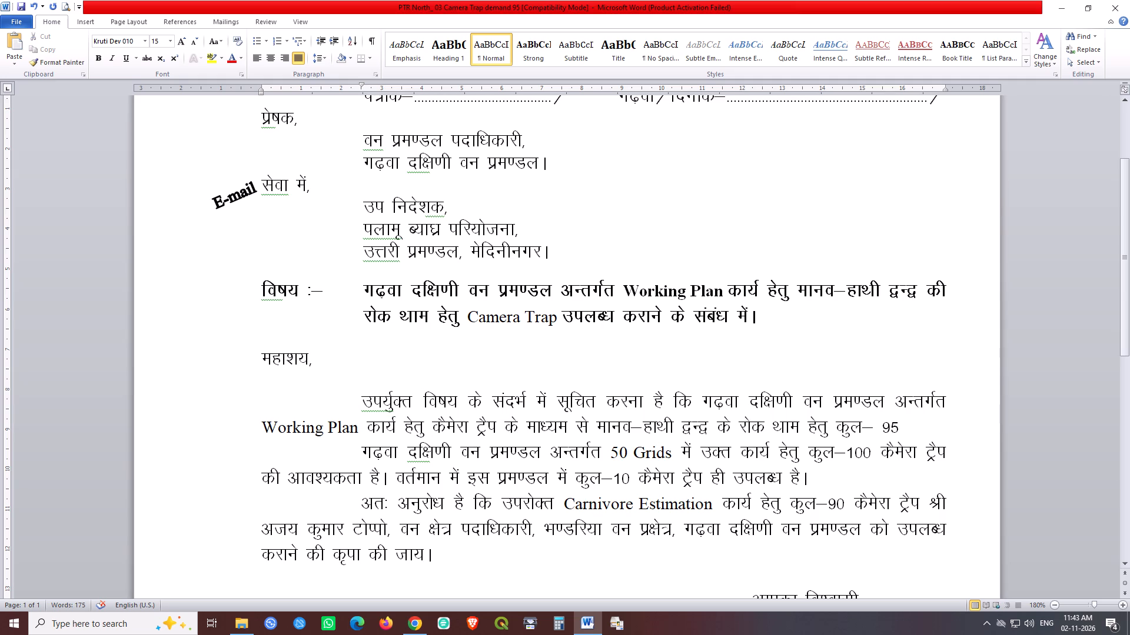
{"action": "left_click_drag", "start_coordinate": [431, 427], "coordinate": [519, 428]}
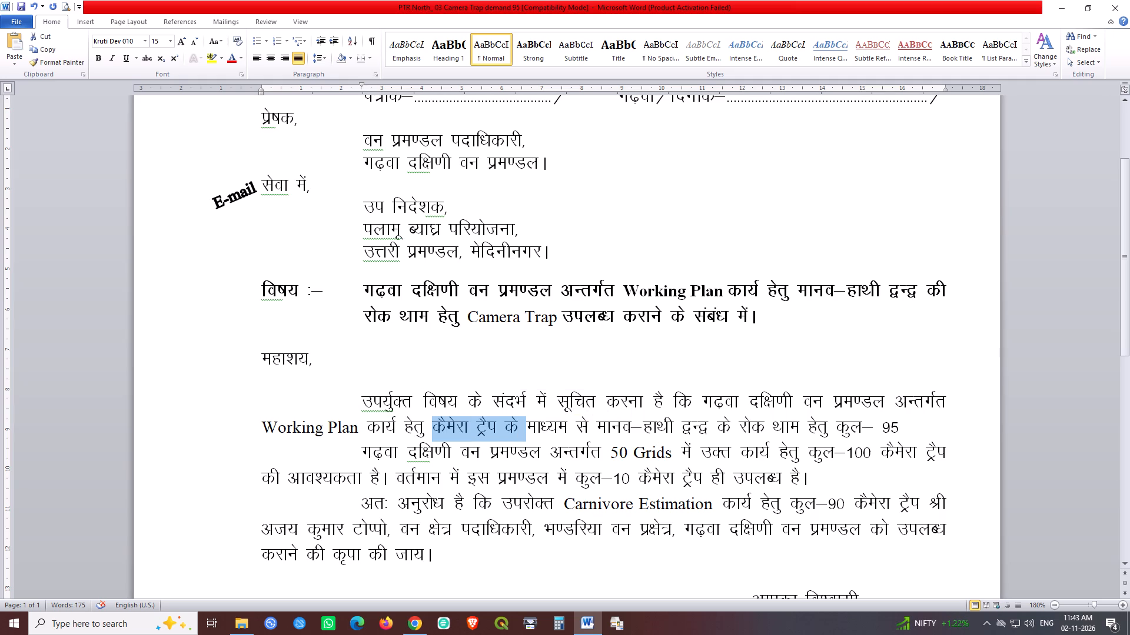
{"action": "left_click_drag", "start_coordinate": [586, 427], "coordinate": [371, 433]}
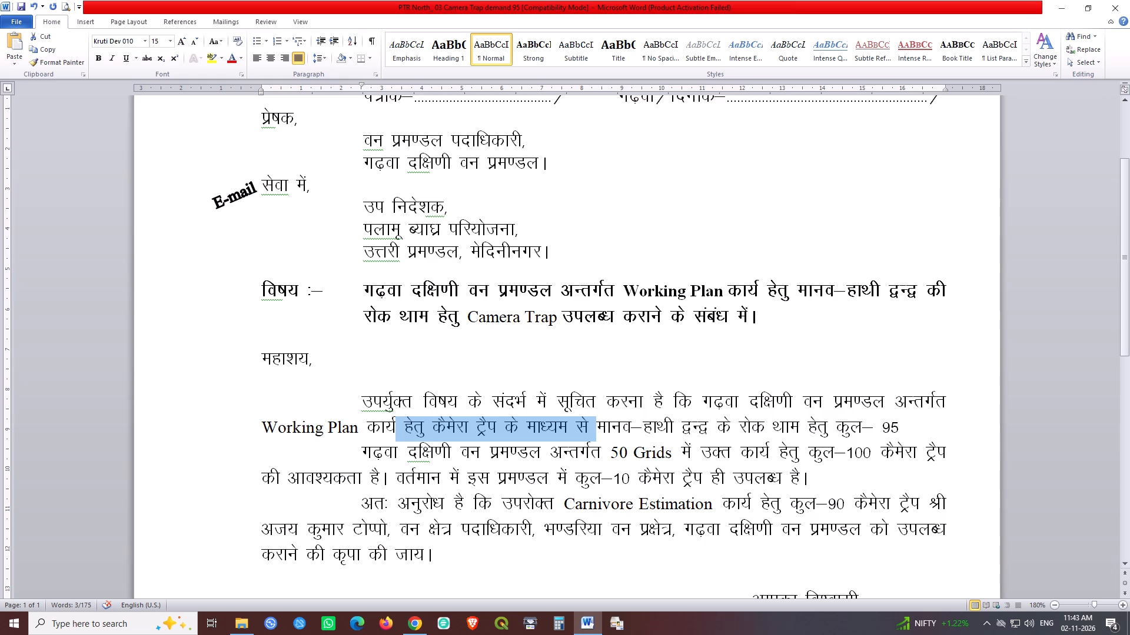
{"action": "left_click_drag", "start_coordinate": [371, 433], "coordinate": [400, 432]}
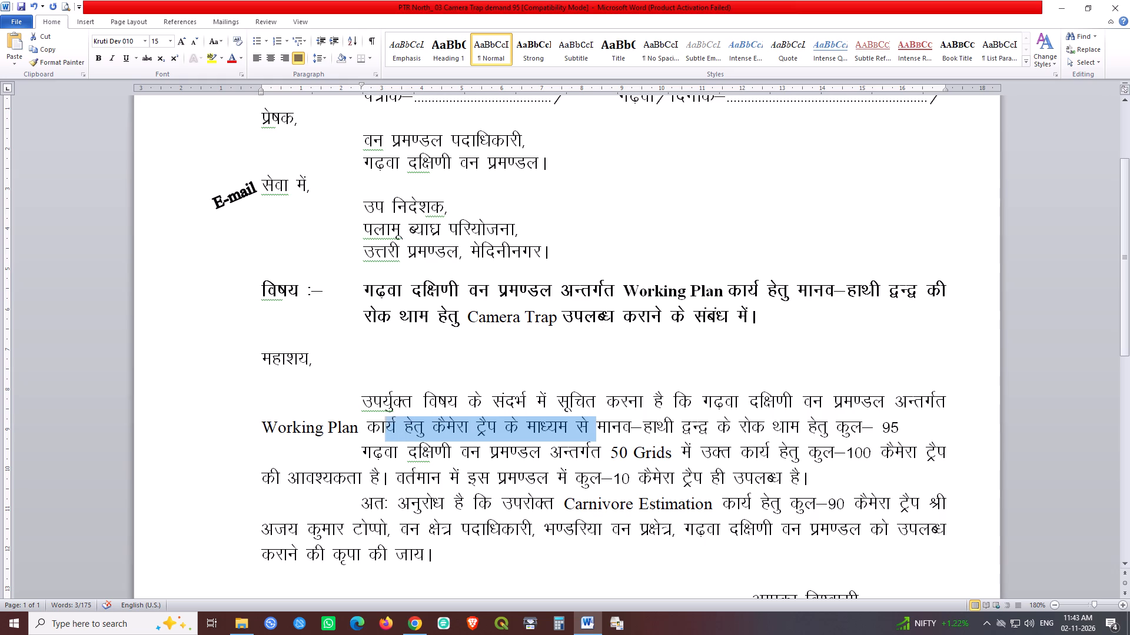
{"action": "left_click_drag", "start_coordinate": [400, 432], "coordinate": [410, 430]}
{"action": "left_click", "coordinate": [407, 426]}
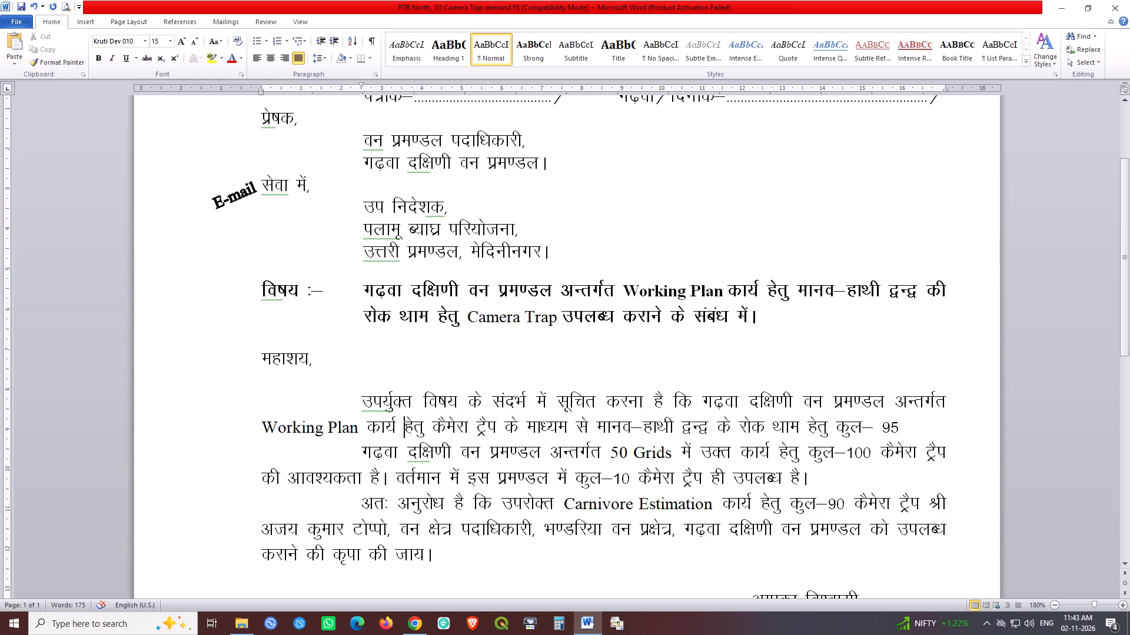
{"action": "type", "text": "ds vUrxZR"}
{"action": "key", "text": "space"}
{"action": "key", "text": "ctrl+shift+Right"}
{"action": "key", "text": "Left"}
{"action": "key", "text": "Left"}
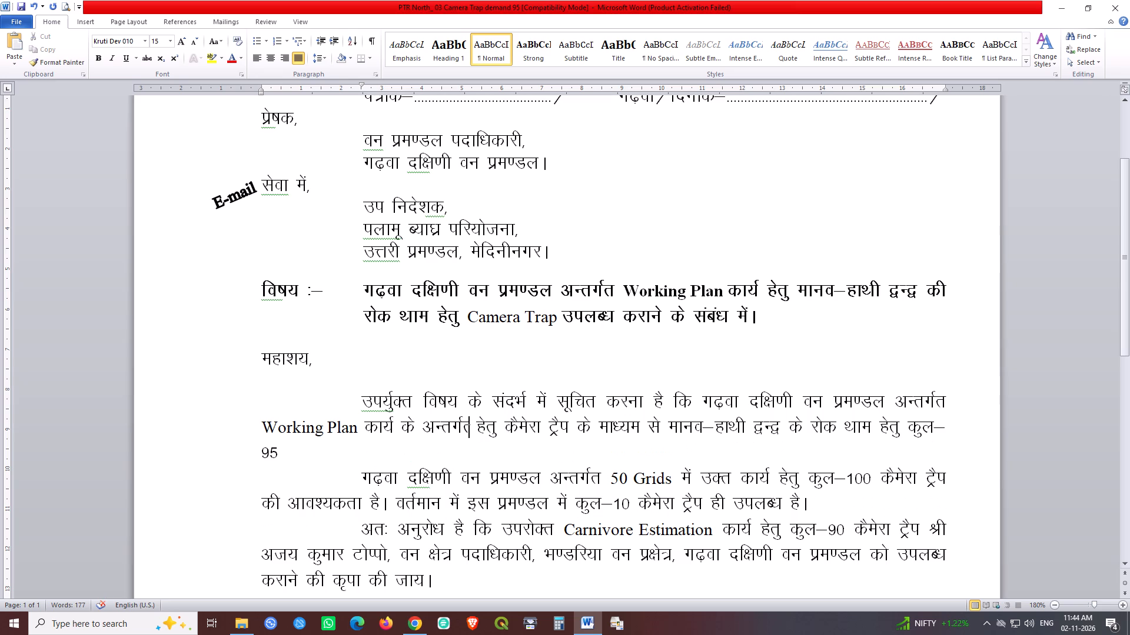
{"action": "type", "text": "k"}
{"action": "key", "text": "space"}
Move the phrase "हेतु कैमेरा ट्रैप के माध्यम से" to follow "कुल– 95" at the end of the first body paragraph.
{"action": "key", "text": "ctrl+shift+Right"}
{"action": "key", "text": "ctrl+shift+Right"}
{"action": "key", "text": "ctrl+shift+Right"}
{"action": "key", "text": "ctrl+shift+Right"}
{"action": "key", "text": "ctrl+shift+Right"}
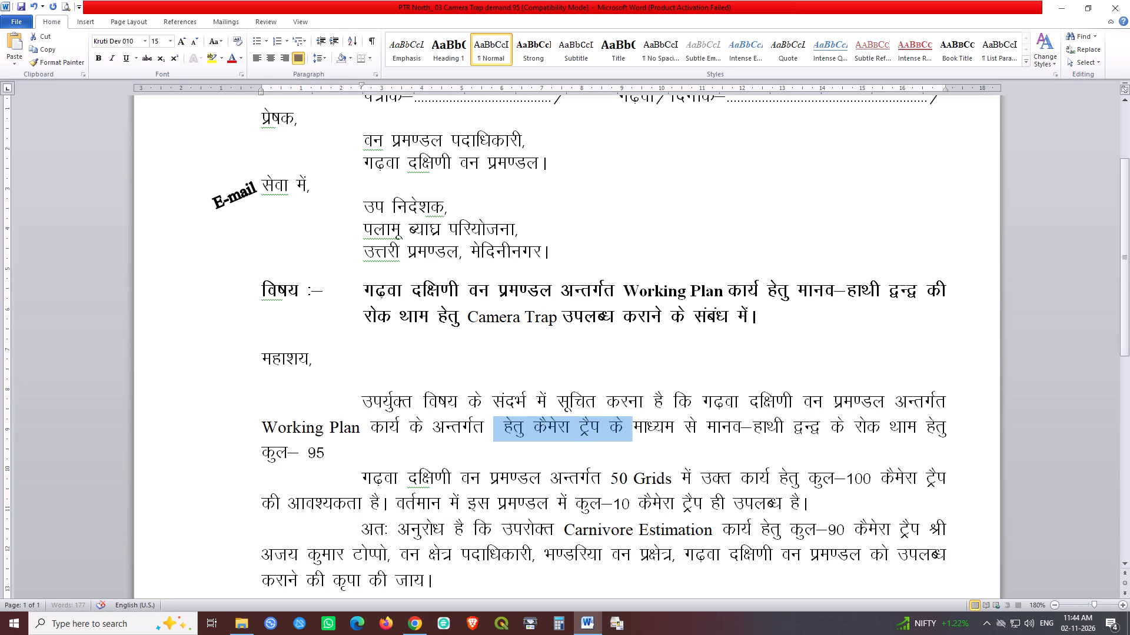
{"action": "key", "text": "ctrl+shift+Right"}
{"action": "key", "text": "ctrl+shift+Right"}
{"action": "key", "text": "ctrl+shift+Right"}
{"action": "key", "text": "ctrl+shift+Right"}
{"action": "key", "text": "ctrl+x"}
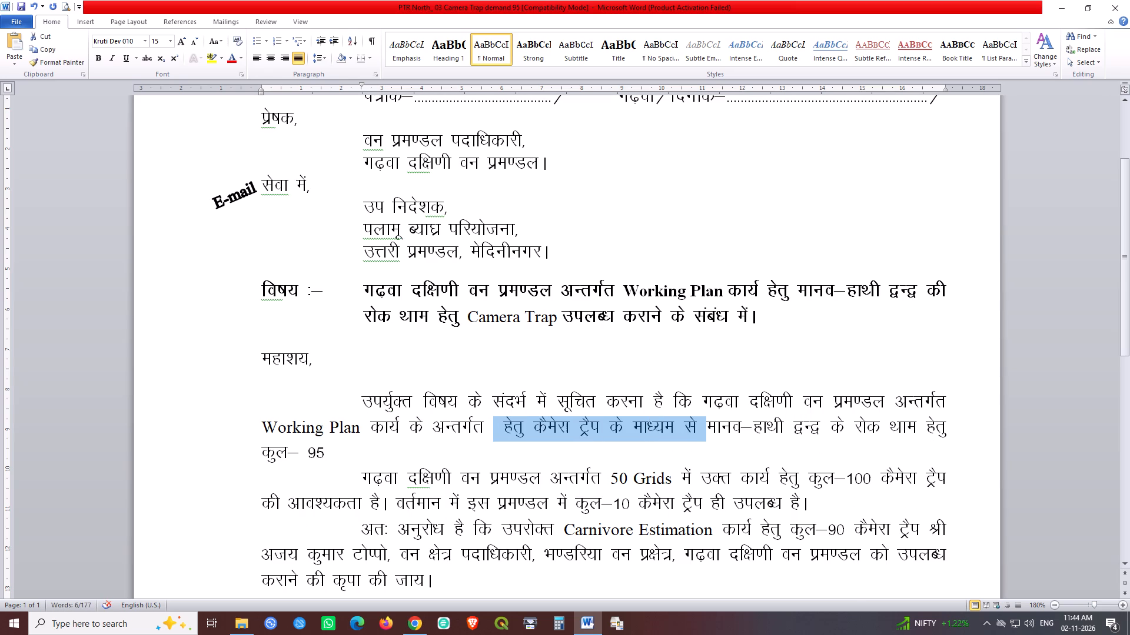
{"action": "left_click", "coordinate": [607, 429]}
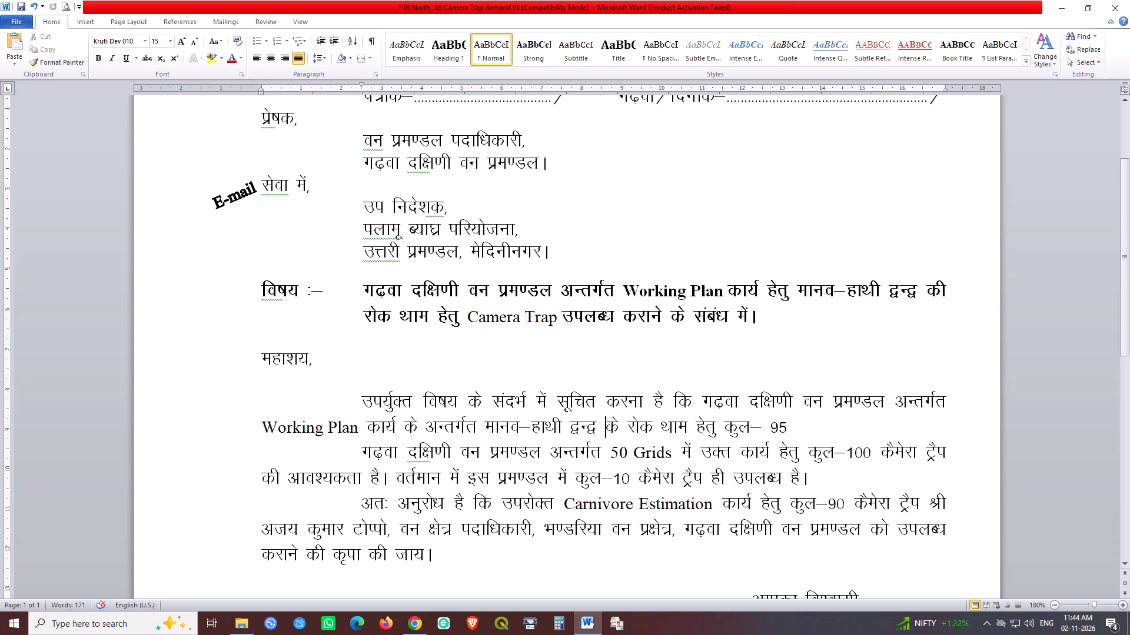
{"action": "left_click", "coordinate": [722, 427]}
{"action": "left_click", "coordinate": [792, 422]}
{"action": "key", "text": "ctrl+v"}
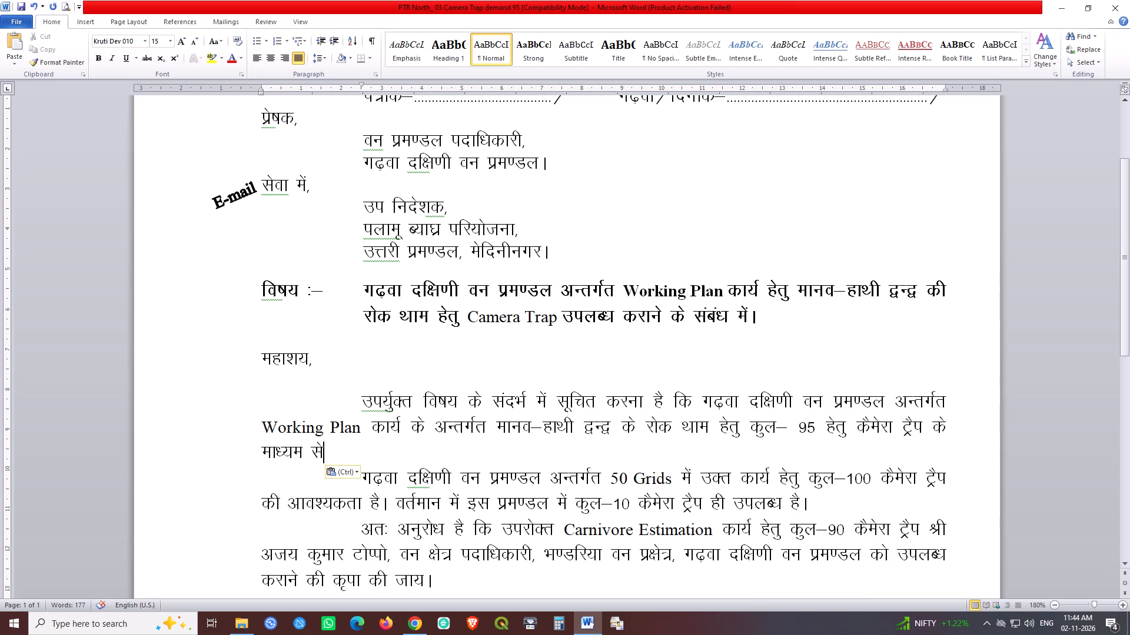
Delete "हेतु" between "95" and "कैमेरा ट्रैप" in the first body paragraph.
{"action": "left_click", "coordinate": [827, 432]}
{"action": "left_click_drag", "start_coordinate": [827, 432], "coordinate": [849, 430]}
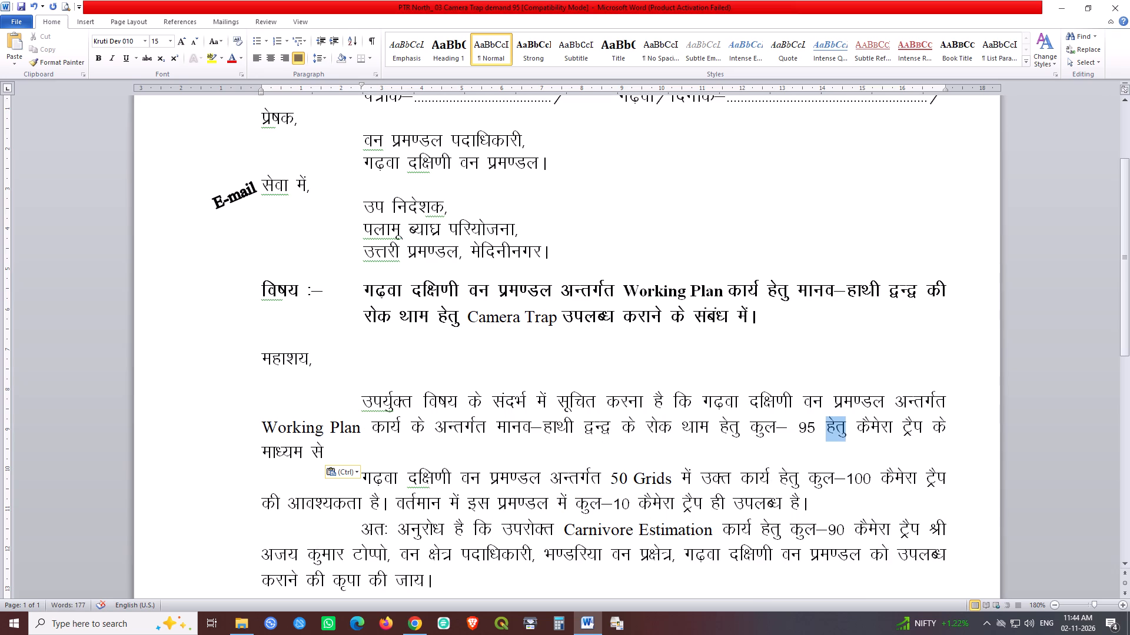
{"action": "left_click_drag", "start_coordinate": [849, 430], "coordinate": [850, 430]}
{"action": "key", "text": "Delete"}
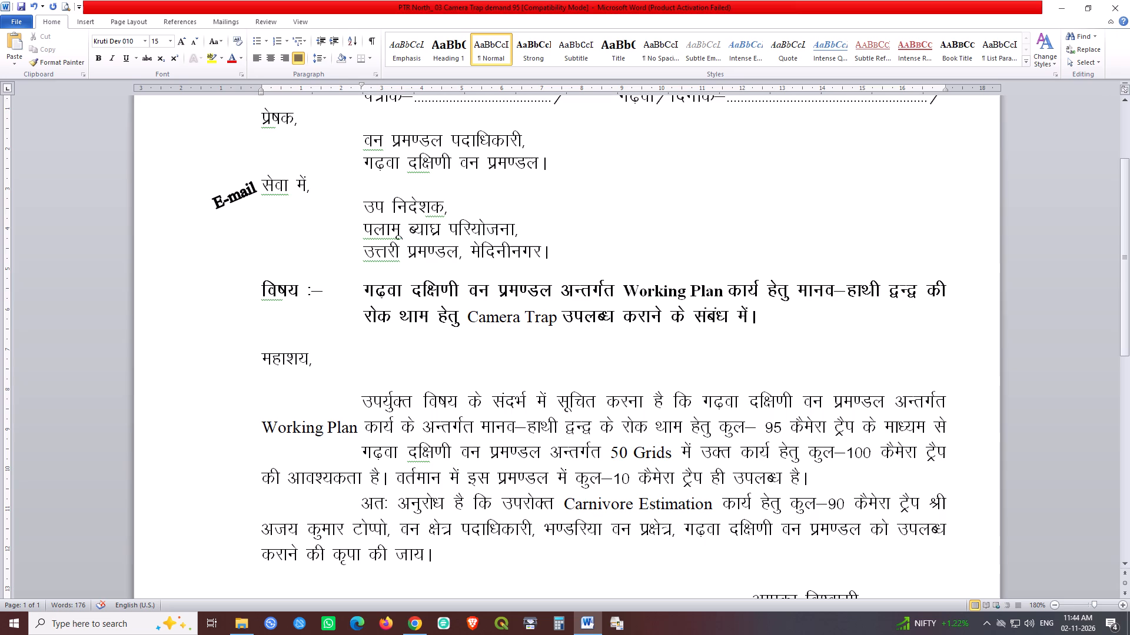
Replace "के माध्यम से" after "95 कैमेरा ट्रैप" with "उपलब्ध कराने की कृपा करें, ताकि".
{"action": "left_click", "coordinate": [866, 423]}
{"action": "left_click_drag", "start_coordinate": [866, 423], "coordinate": [946, 426]}
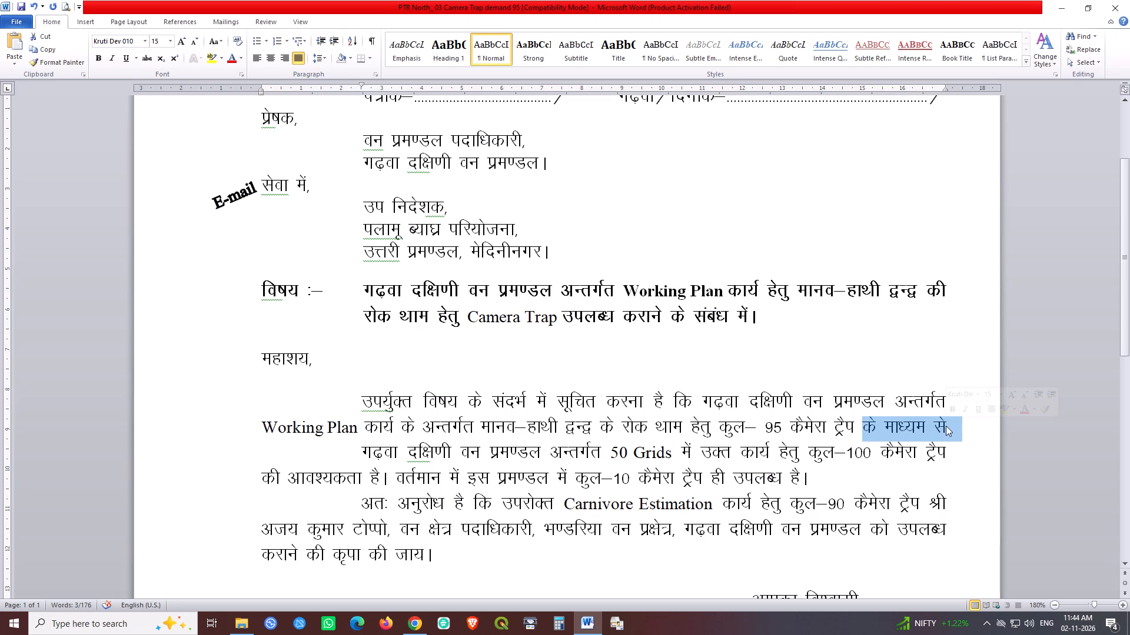
{"action": "type", "text": "miyC/k djku"}
{"action": "type", "text": "s dh d`ik djsa] rkfd"}
{"action": "key", "text": "space"}
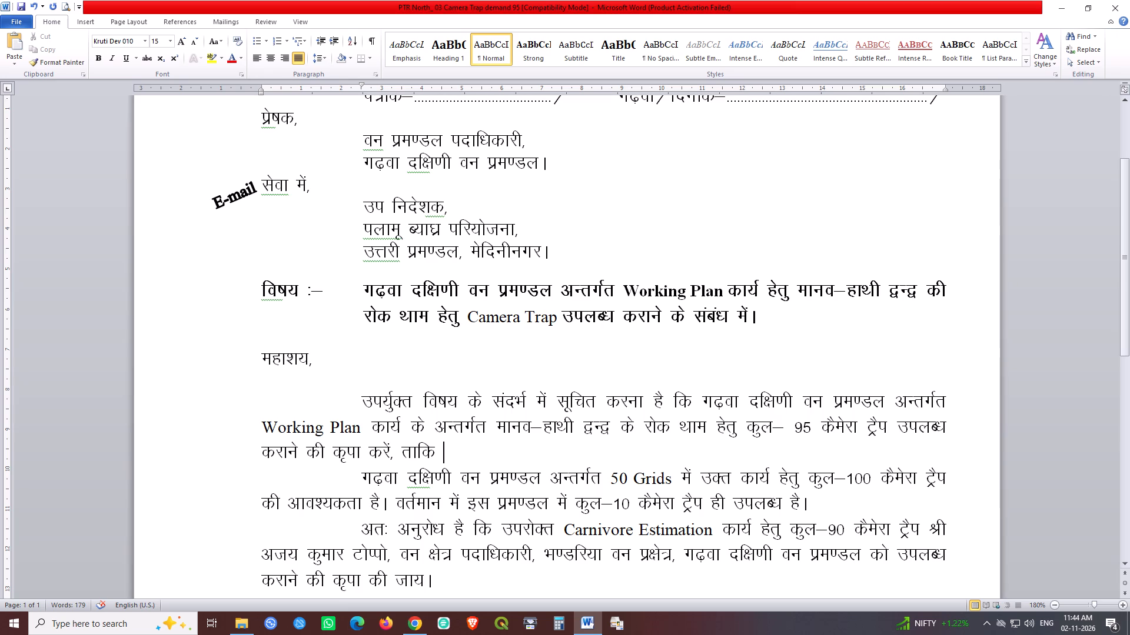
Continue the first body paragraph after "ताकि" with "हाथियों के".
{"action": "type", "text": "gkFkh"}
{"action": "key", "text": "space"}
{"action": "key", "text": "BackSpace"}
{"action": "key", "text": "BackSpace"}
{"action": "key", "text": "BackSpace"}
{"action": "key", "text": "BackSpace"}
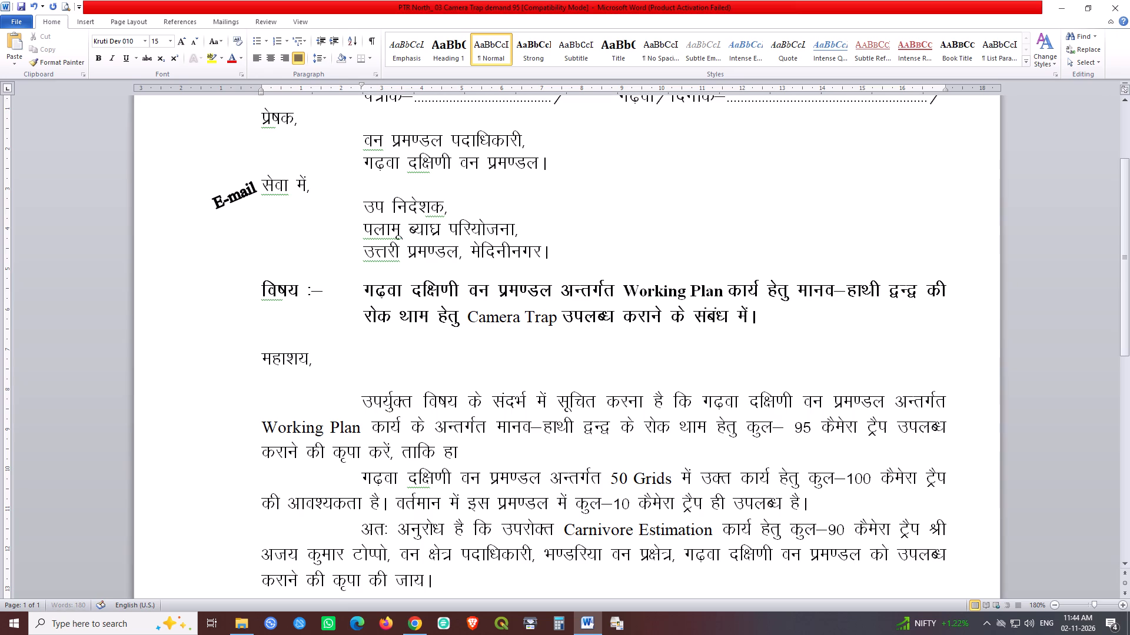
{"action": "key", "text": "BackSpace"}
{"action": "key", "text": "BackSpace"}
{"action": "type", "text": "gkF"}
{"action": "key", "text": "BackSpace"}
{"action": "type", "text": "fFk;ksa"}
{"action": "key", "text": "space"}
{"action": "type", "text": "dh"}
{"action": "key", "text": "space"}
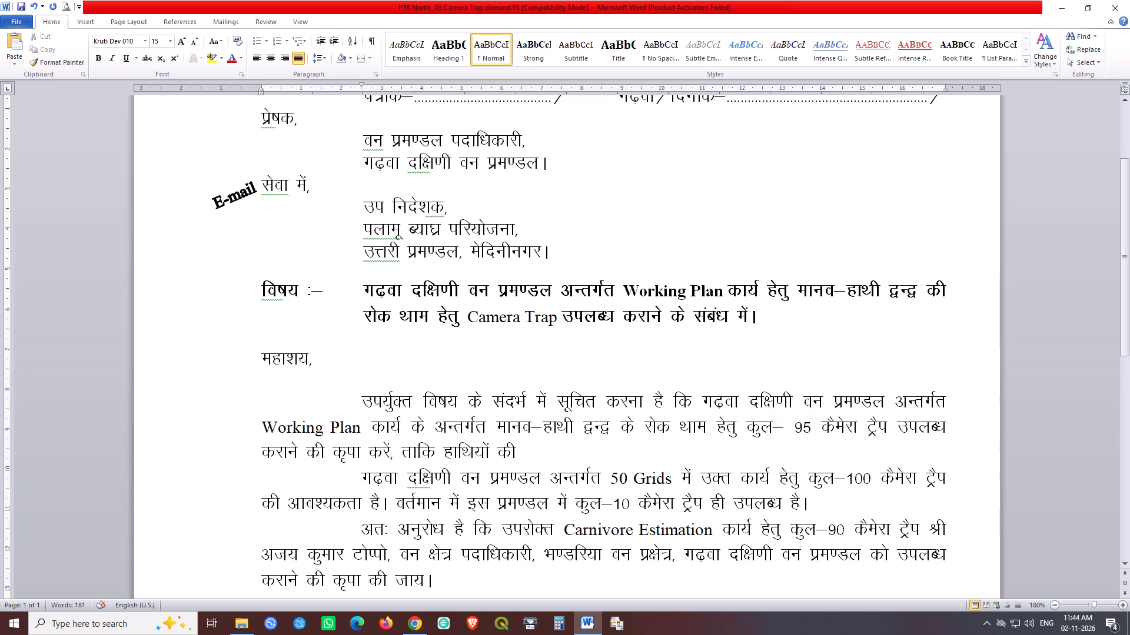
{"action": "key", "text": "BackSpace"}
{"action": "key", "text": "BackSpace"}
{"action": "type", "text": "s"}
{"action": "key", "text": "space"}
{"action": "key", "text": "space"}
{"action": "key", "text": "space"}
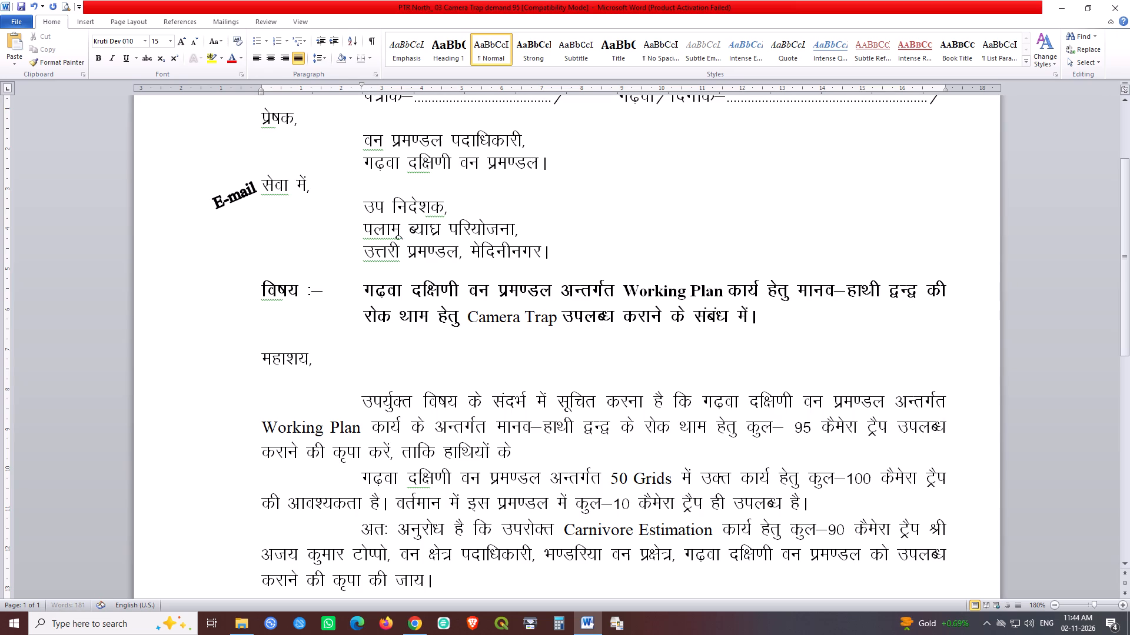
Add "भ्रमण को" after "हाथियों के" in the first body paragraph.
{"action": "key", "text": "Left"}
{"action": "key", "text": "Left"}
{"action": "type", "text": "Hkze."}
{"action": "key", "text": "BackSpace"}
{"action": "type", "text": ".k"}
{"action": "key", "text": "space"}
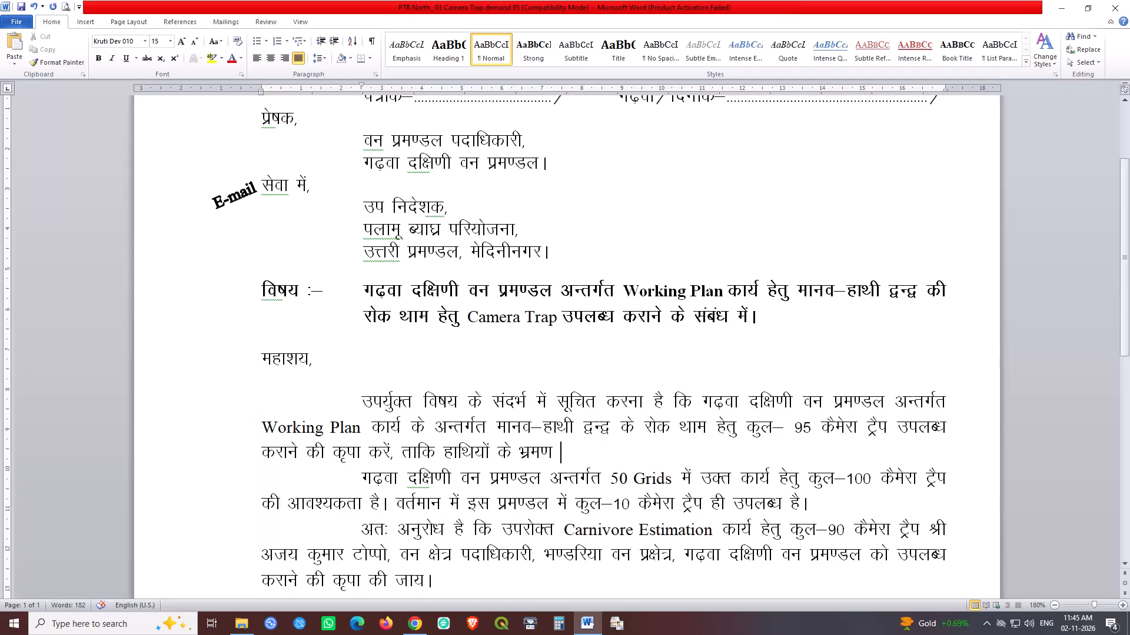
{"action": "type", "text": "dks"}
{"action": "key", "text": "space"}
Complete the first body paragraph's sentence with "स्पष्ट रूप से देखा जा सके एवं लोगों को बचाया जा सके।".
{"action": "type", "text": "Li'V :i"}
{"action": "key", "text": "space"}
{"action": "key", "text": "BackSpace"}
{"action": "type", "text": "k ls ns[kk tk lds ,oa"}
{"action": "key", "text": "space"}
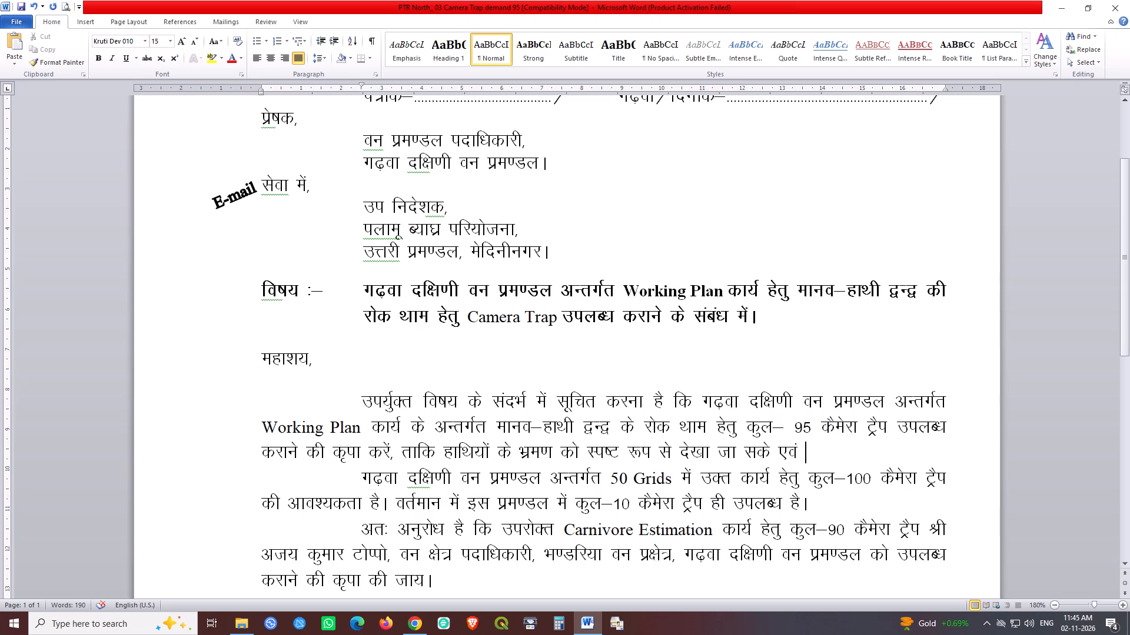
{"action": "type", "text": "yksxksa dks c"}
{"action": "type", "text": "pk;k tk ldsA"}
{"action": "key", "text": "space"}
Save the letter.
{"action": "key", "text": "ctrl+s"}
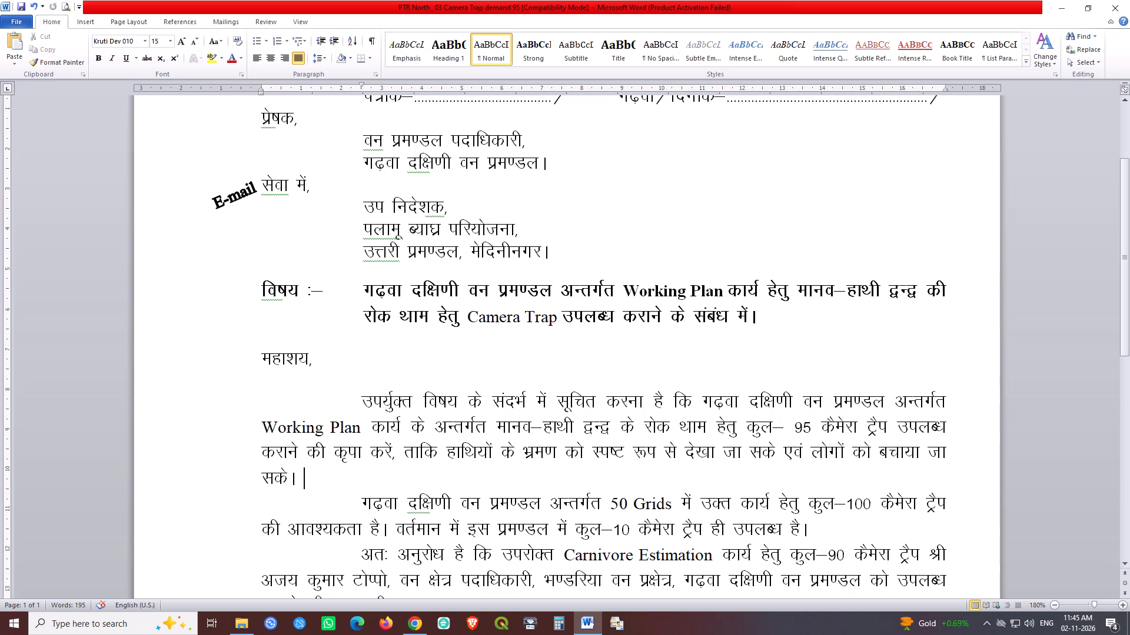
Delete the second body paragraph about the 50 Grids and the total camera trap requirement.
{"action": "scroll", "coordinate": [482, 470], "scroll_direction": "down", "scroll_amount": 3}
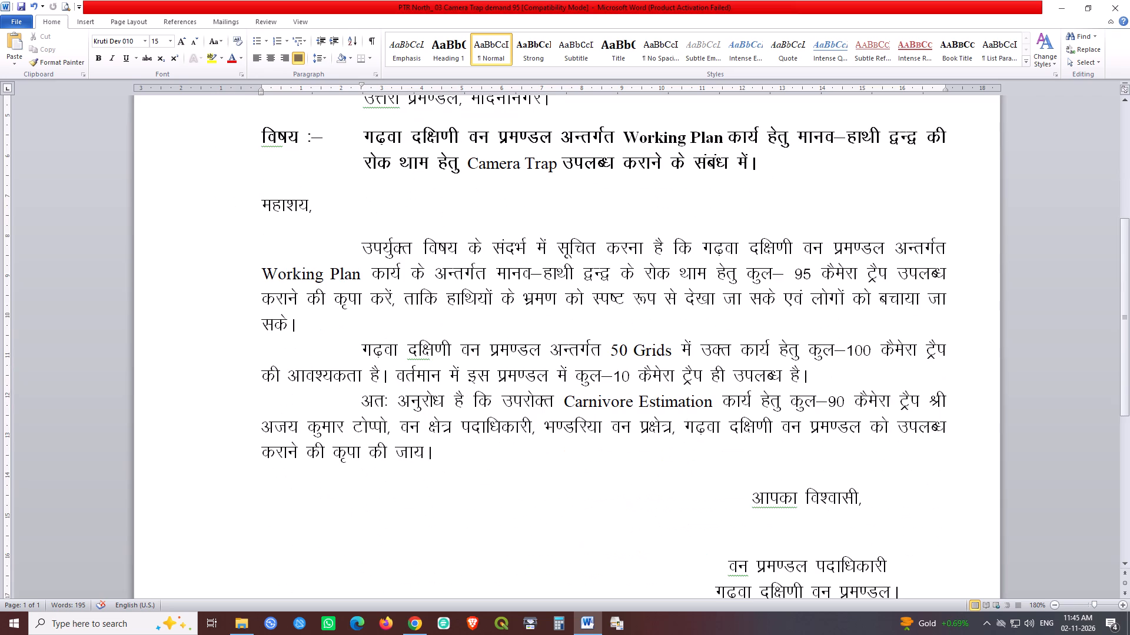
{"action": "left_click", "coordinate": [358, 337]}
{"action": "left_click_drag", "start_coordinate": [352, 349], "coordinate": [836, 380]}
{"action": "key", "text": "Delete"}
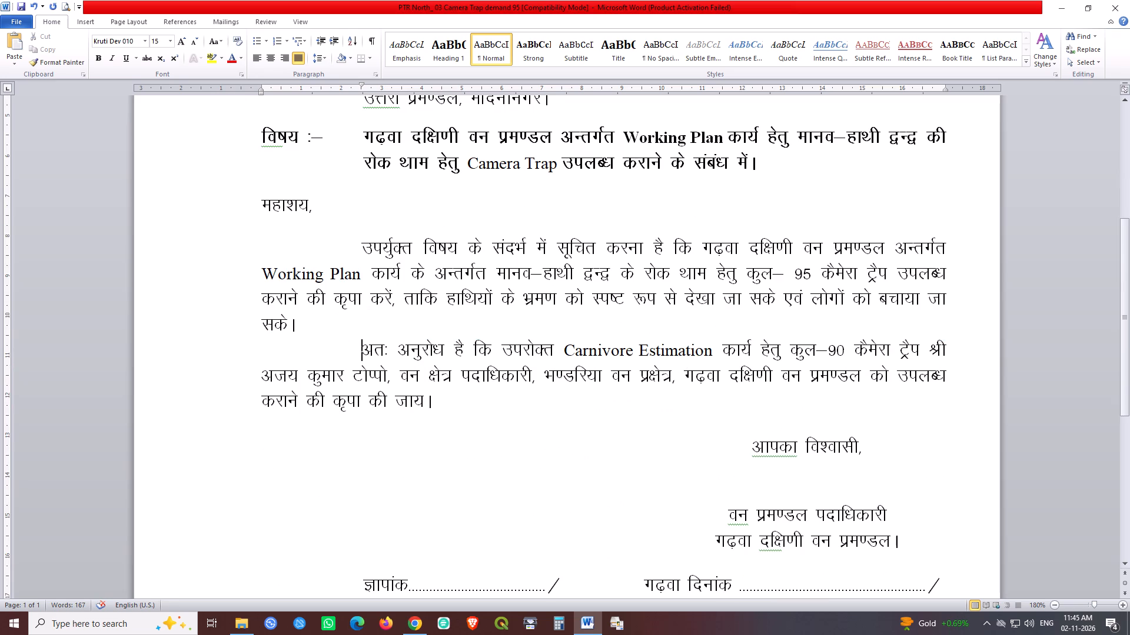
Remove "Carnivore Estimation" from the closing request paragraph that begins "अतः अनुरोध है".
{"action": "left_click_drag", "start_coordinate": [563, 345], "coordinate": [712, 345]}
{"action": "key", "text": "Delete"}
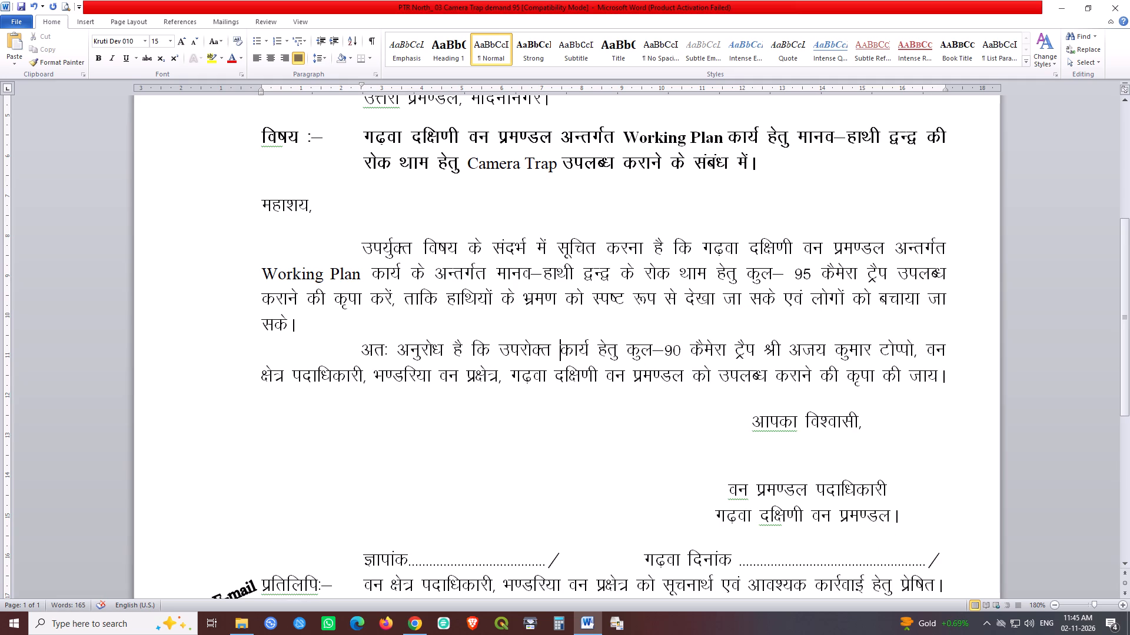
Set the camera trap quantity in the closing request paragraph to 95, with a space after "कुल–".
{"action": "left_click", "coordinate": [600, 353]}
{"action": "left_click", "coordinate": [669, 350]}
{"action": "key", "text": "Left"}
{"action": "key", "text": "space"}
{"action": "key", "text": "shift+Right"}
{"action": "key", "text": "shift+Right"}
{"action": "type", "text": "95"}
Read through the rest of the closing request paragraph, checking the recipient officer, range and division wording.
{"action": "key", "text": "Right"}
{"action": "key", "text": "Right"}
{"action": "key", "text": "Right"}
{"action": "key", "text": "Right"}
{"action": "key", "text": "Right"}
{"action": "key", "text": "Right"}
{"action": "key", "text": "Right"}
{"action": "key", "text": "Right"}
{"action": "key", "text": "Right"}
{"action": "key", "text": "Right"}
{"action": "key", "text": "Right"}
{"action": "key", "text": "Right"}
{"action": "key", "text": "Right"}
{"action": "key", "text": "Right"}
{"action": "key", "text": "Right"}
{"action": "key", "text": "Left"}
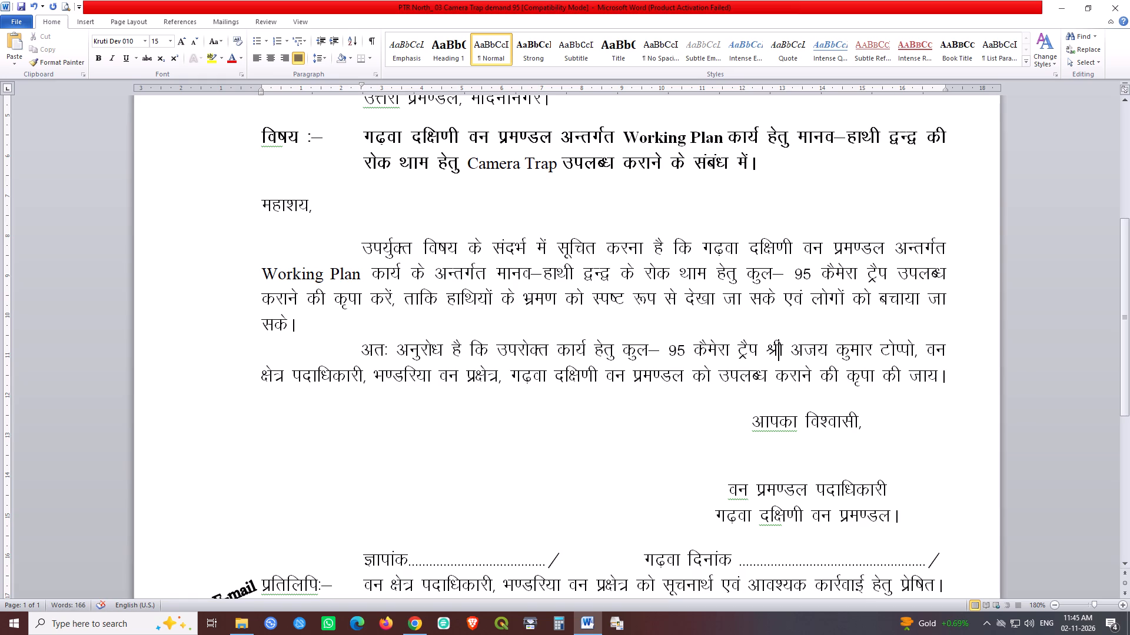
{"action": "key", "text": "Left"}
{"action": "key", "text": "Left"}
{"action": "key", "text": "Right"}
{"action": "key", "text": "Right"}
{"action": "key", "text": "Right"}
{"action": "key", "text": "Right"}
{"action": "key", "text": "Right"}
{"action": "key", "text": "Right"}
{"action": "key", "text": "Right"}
{"action": "key", "text": "Right"}
{"action": "key", "text": "Right"}
{"action": "key", "text": "Right"}
{"action": "key", "text": "Right"}
{"action": "key", "text": "Right"}
{"action": "key", "text": "Right"}
{"action": "key", "text": "Right"}
{"action": "key", "text": "Right"}
{"action": "key", "text": "Right"}
{"action": "key", "text": "Right"}
{"action": "key", "text": "Right"}
{"action": "key", "text": "Right"}
{"action": "key", "text": "Right"}
{"action": "key", "text": "Right"}
{"action": "key", "text": "Right"}
{"action": "key", "text": "Right"}
{"action": "key", "text": "Right"}
{"action": "key", "text": "Right"}
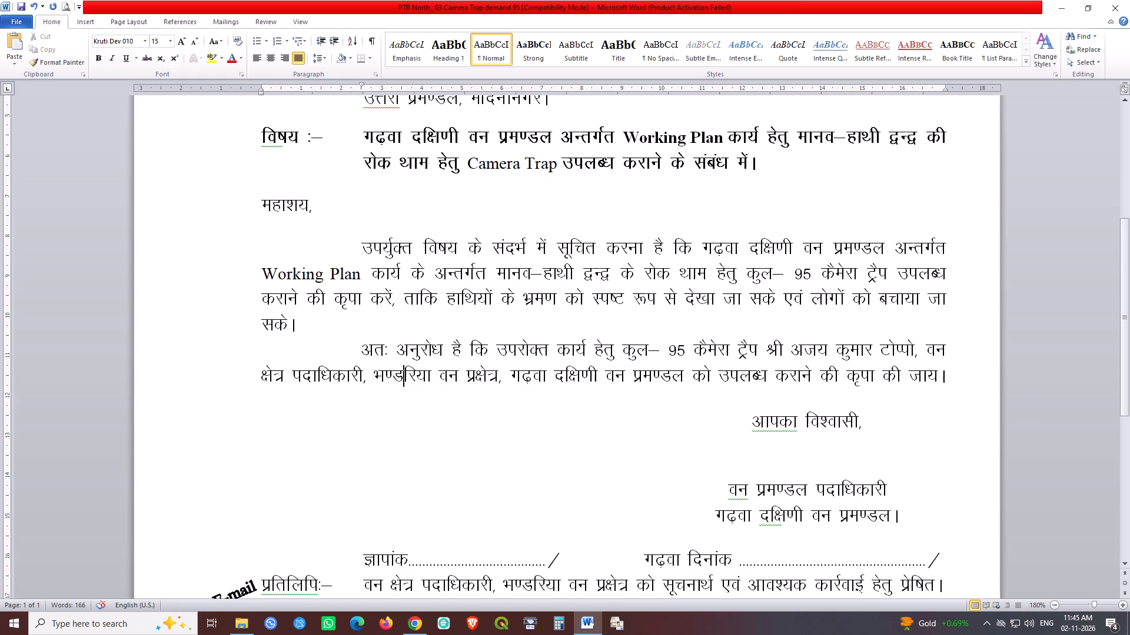
{"action": "key", "text": "Right"}
{"action": "key", "text": "Right"}
{"action": "key", "text": "Right"}
{"action": "key", "text": "Right"}
{"action": "key", "text": "Right"}
{"action": "key", "text": "Right"}
{"action": "key", "text": "Right"}
{"action": "key", "text": "Right"}
{"action": "key", "text": "Right"}
{"action": "key", "text": "Right"}
{"action": "key", "text": "Right"}
{"action": "key", "text": "Left"}
{"action": "key", "text": "Right"}
{"action": "key", "text": "Right"}
{"action": "key", "text": "Right"}
{"action": "key", "text": "Right"}
{"action": "key", "text": "Right"}
{"action": "key", "text": "Right"}
{"action": "key", "text": "Right"}
{"action": "key", "text": "Right"}
{"action": "key", "text": "Right"}
{"action": "key", "text": "Right"}
{"action": "key", "text": "Right"}
{"action": "key", "text": "Right"}
{"action": "key", "text": "Right"}
{"action": "key", "text": "Right"}
{"action": "key", "text": "Right"}
{"action": "key", "text": "Right"}
{"action": "key", "text": "Right"}
{"action": "key", "text": "Right"}
{"action": "key", "text": "Right"}
{"action": "key", "text": "Right"}
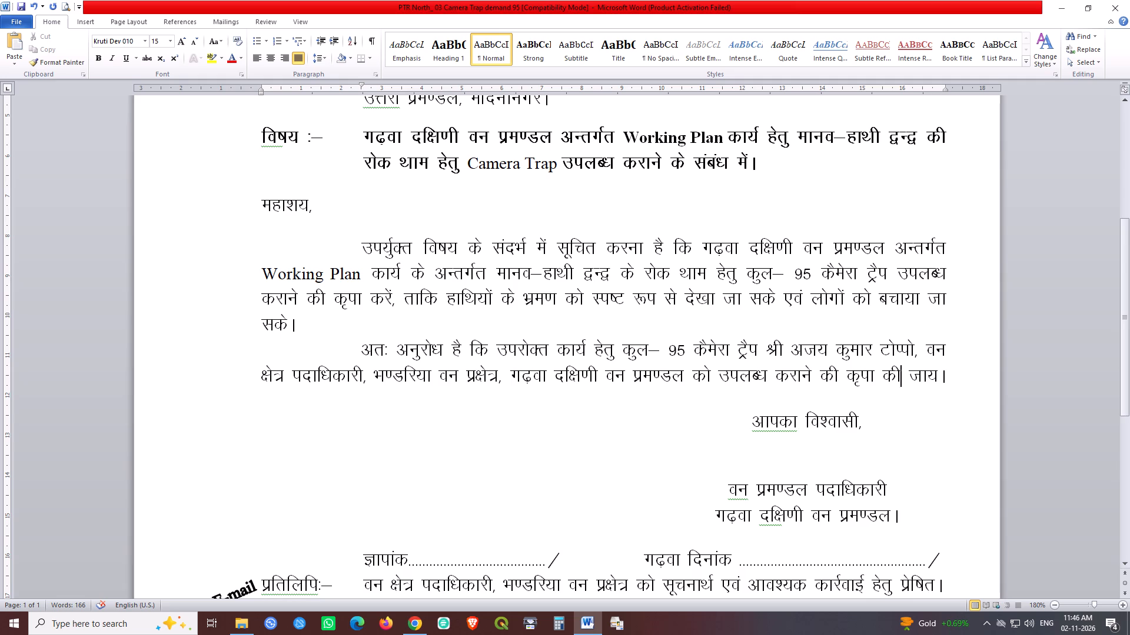
Save the letter.
{"action": "key", "text": "ctrl+s"}
{"action": "key", "text": "ctrl+s"}
{"action": "key", "text": "ctrl+s"}
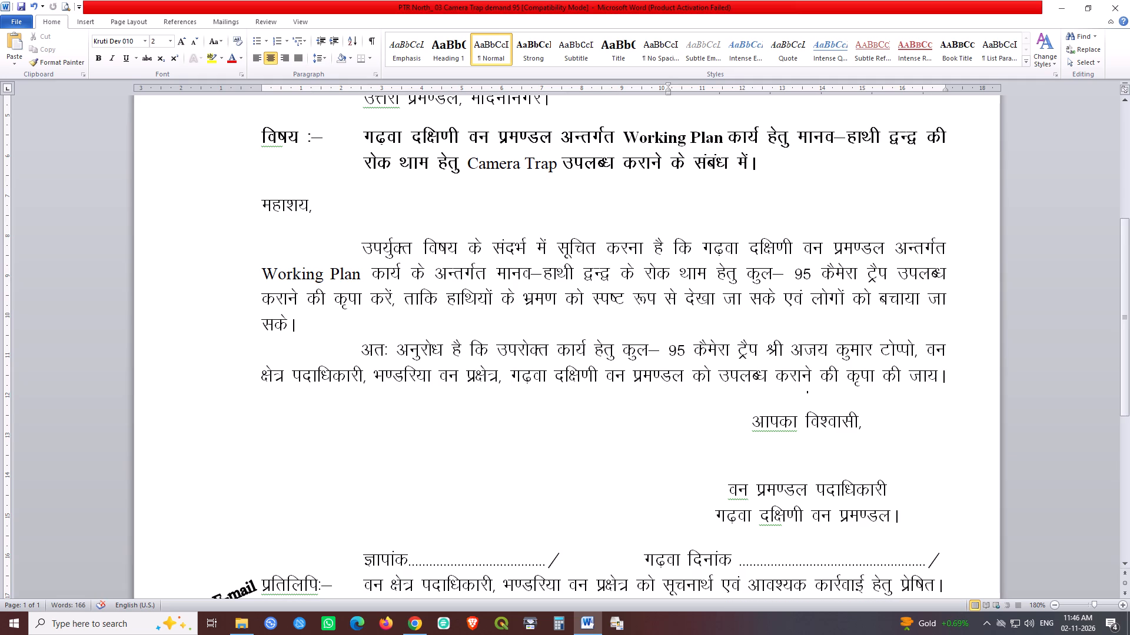
Proofread the first body paragraph from "Working Plan" through the clause on elephant movement and protecting people.
{"action": "left_click", "coordinate": [367, 275]}
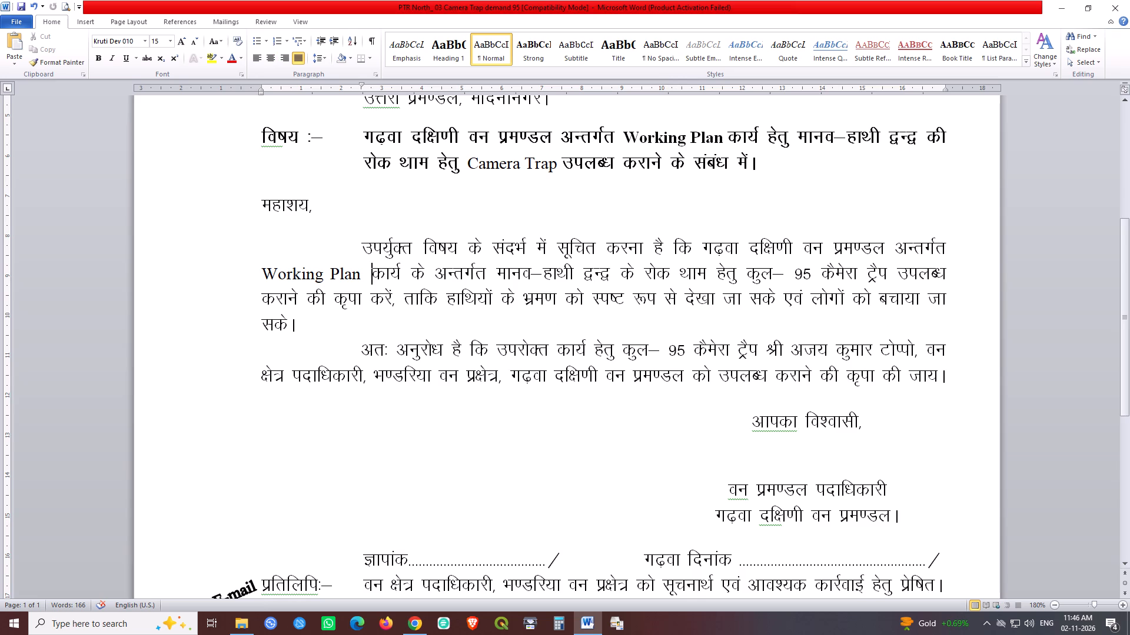
{"action": "left_click", "coordinate": [713, 276]}
{"action": "left_click", "coordinate": [742, 273]}
{"action": "left_click", "coordinate": [782, 279]}
{"action": "left_click", "coordinate": [843, 275]}
{"action": "left_click", "coordinate": [895, 279]}
{"action": "left_click", "coordinate": [945, 274]}
{"action": "left_click", "coordinate": [400, 304]}
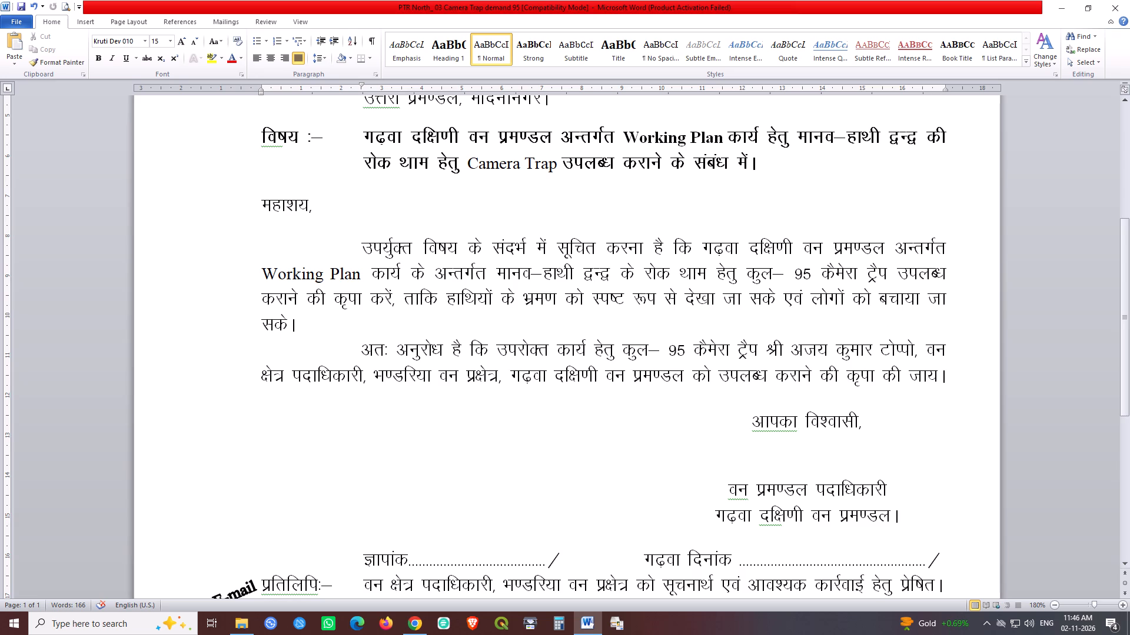
{"action": "left_click", "coordinate": [506, 304]}
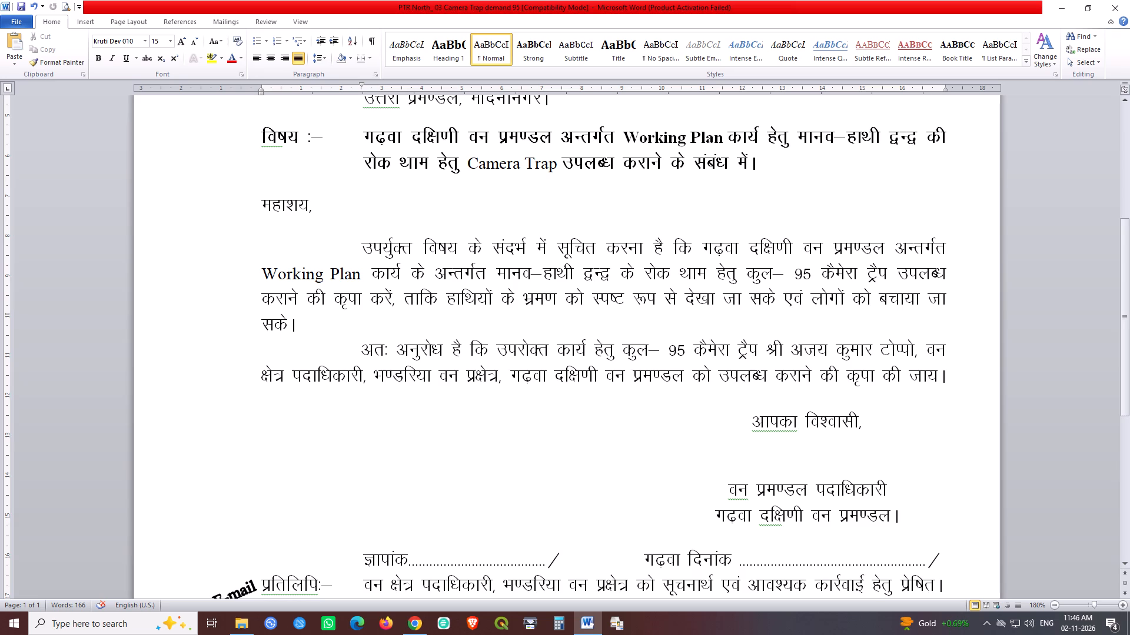
{"action": "left_click", "coordinate": [559, 300]}
{"action": "left_click", "coordinate": [619, 300]}
{"action": "left_click", "coordinate": [667, 302]}
{"action": "left_click", "coordinate": [809, 296]}
Save the letter again.
{"action": "key", "text": "ctrl+s"}
{"action": "key", "text": "ctrl+s"}
{"action": "key", "text": "ctrl+s"}
{"action": "key", "text": "ctrl+s"}
{"action": "key", "text": "ctrl+s"}
{"action": "key", "text": "ctrl+s"}
{"action": "key", "text": "ctrl+s"}
{"action": "key", "text": "ctrl+s"}
{"action": "key", "text": "ctrl+s"}
{"action": "key", "text": "ctrl+s"}
Replace "लोगों को बचाया जा सके।" after "एवं" in the first body paragraph with "Working Plan में".
{"action": "left_click", "coordinate": [772, 308]}
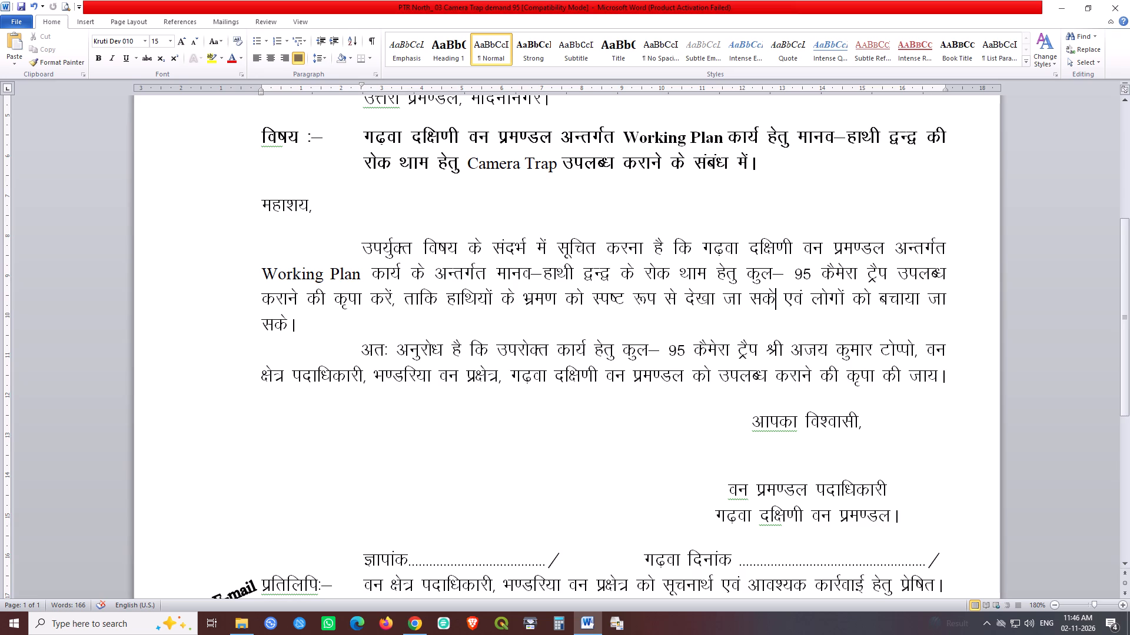
{"action": "left_click", "coordinate": [298, 336]}
{"action": "left_click", "coordinate": [707, 302]}
{"action": "left_click", "coordinate": [789, 298]}
{"action": "left_click_drag", "start_coordinate": [781, 296], "coordinate": [334, 324]}
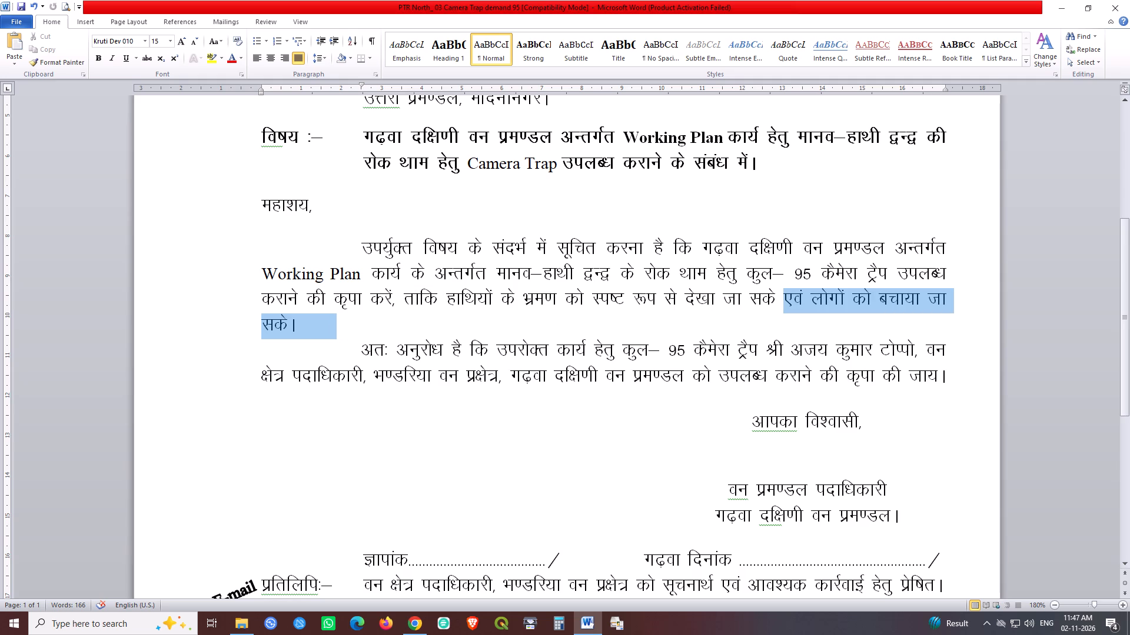
{"action": "left_click_drag", "start_coordinate": [334, 324], "coordinate": [334, 325]}
{"action": "left_click", "coordinate": [769, 312]}
{"action": "left_click", "coordinate": [812, 289]}
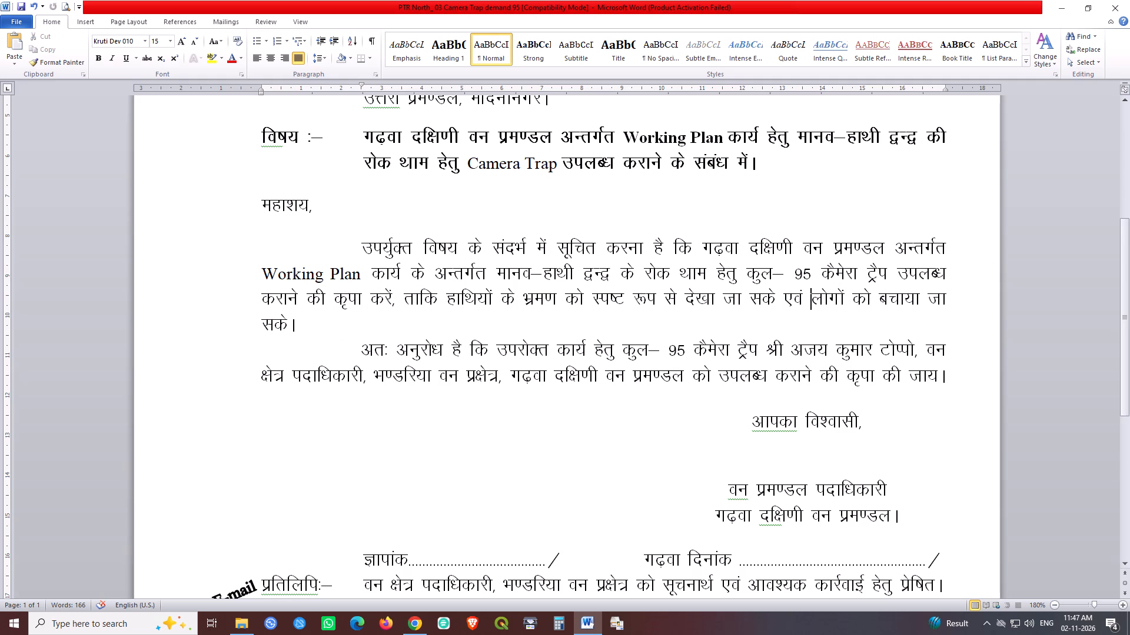
{"action": "left_click_drag", "start_coordinate": [812, 300], "coordinate": [287, 331]}
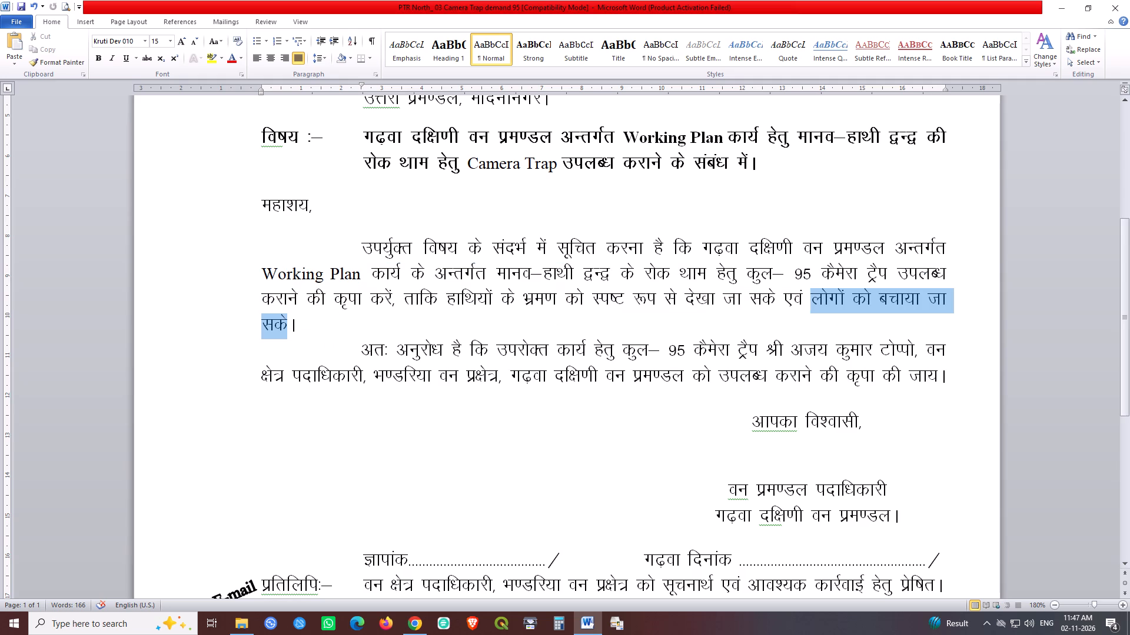
{"action": "left_click_drag", "start_coordinate": [287, 331], "coordinate": [293, 327]}
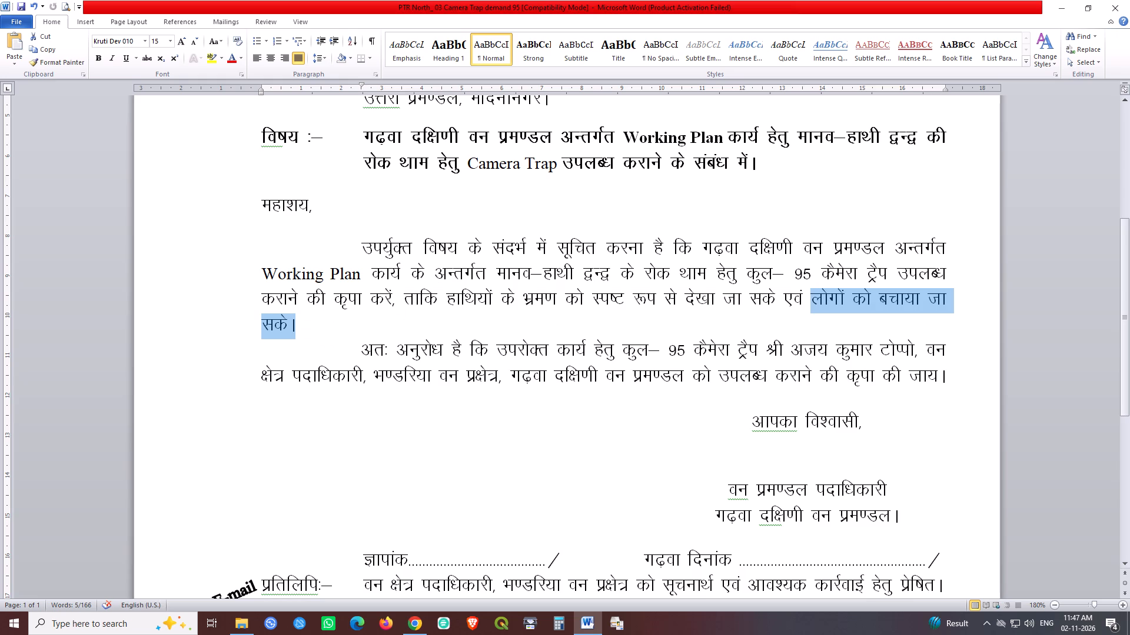
{"action": "key", "text": "space"}
{"action": "key", "text": "space"}
{"action": "key", "text": "Left"}
{"action": "key", "text": "Left"}
{"action": "key", "text": "ctrl+space"}
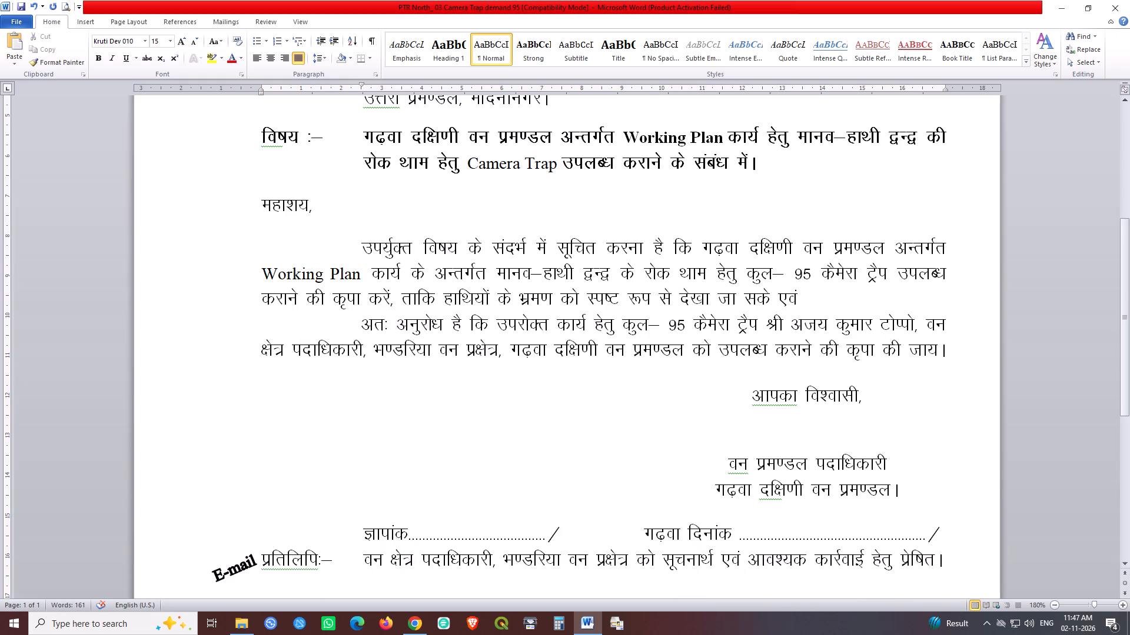
{"action": "type", "text": "Wolr"}
{"action": "key", "text": "BackSpace"}
{"action": "key", "text": "BackSpace"}
{"action": "type", "text": "rking Plan"}
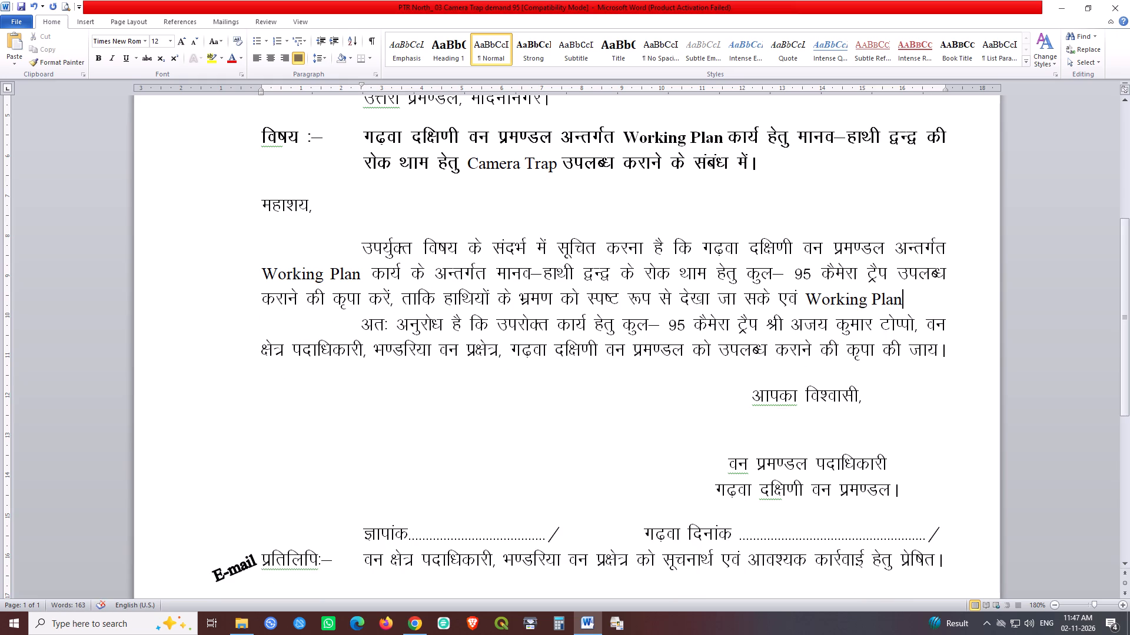
{"action": "key", "text": "Right"}
{"action": "type", "text": "esa"}
{"action": "key", "text": "space"}
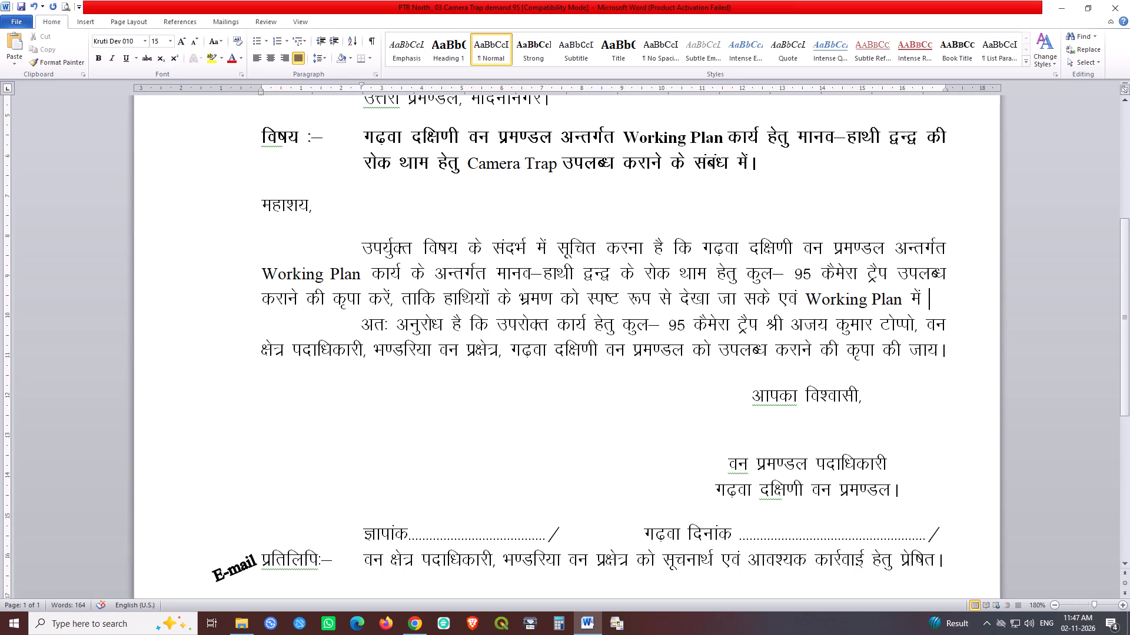
Complete the first body paragraph's sentence with "इसकी Rootline को दर्शाया जा सके।".
{"action": "type", "text": "bldh"}
{"action": "key", "text": "space"}
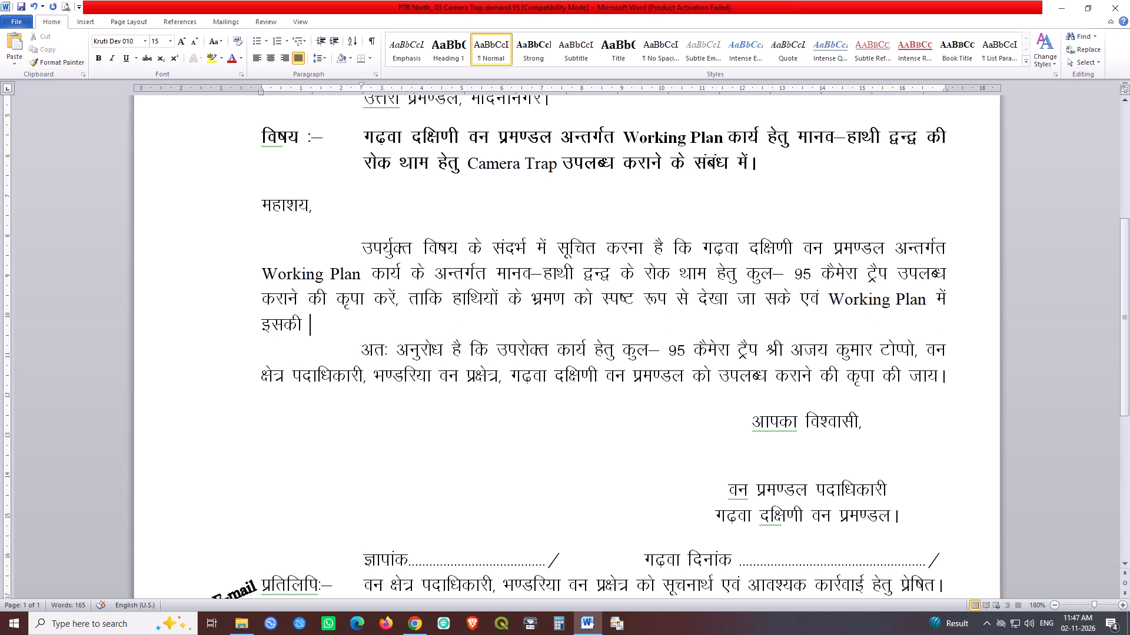
{"action": "key", "text": "space"}
{"action": "key", "text": "Left"}
{"action": "key", "text": "Left"}
{"action": "key", "text": "space"}
{"action": "key", "text": "ctrl+space"}
{"action": "type", "text": "Rootline"}
{"action": "key", "text": "Right"}
{"action": "type", "text": "dks n\"kkZ;k tk ldsA"}
{"action": "key", "text": "space"}
Save the letter with the revised first body paragraph.
{"action": "key", "text": "ctrl+s"}
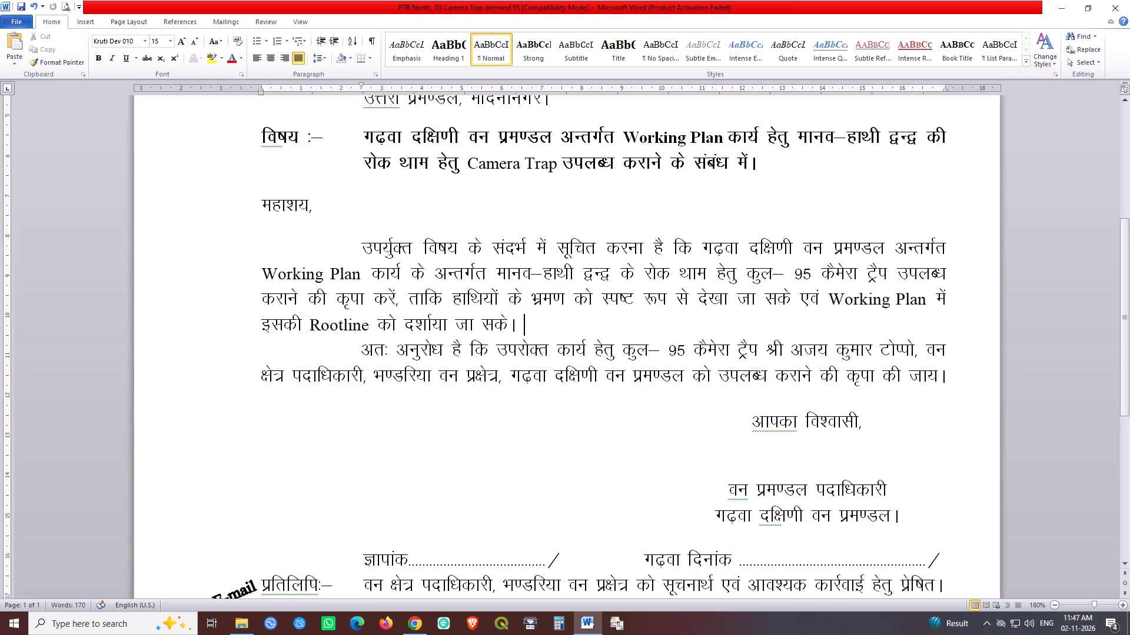
{"action": "scroll", "coordinate": [899, 558], "scroll_direction": "down", "scroll_amount": 4}
{"action": "key", "text": "ctrl+s"}
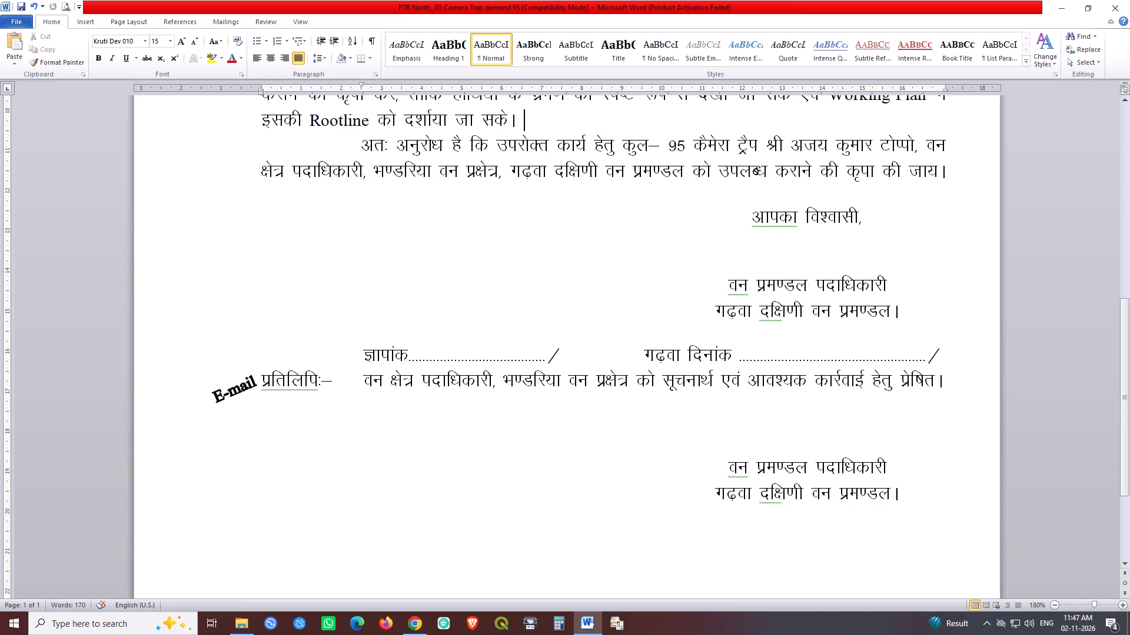
Save the letter and check its full-page layout in the print preview.
{"action": "key", "text": "ctrl+s"}
{"action": "key", "text": "ctrl+F2"}
{"action": "scroll", "coordinate": [748, 315], "scroll_direction": "down", "scroll_amount": 8}
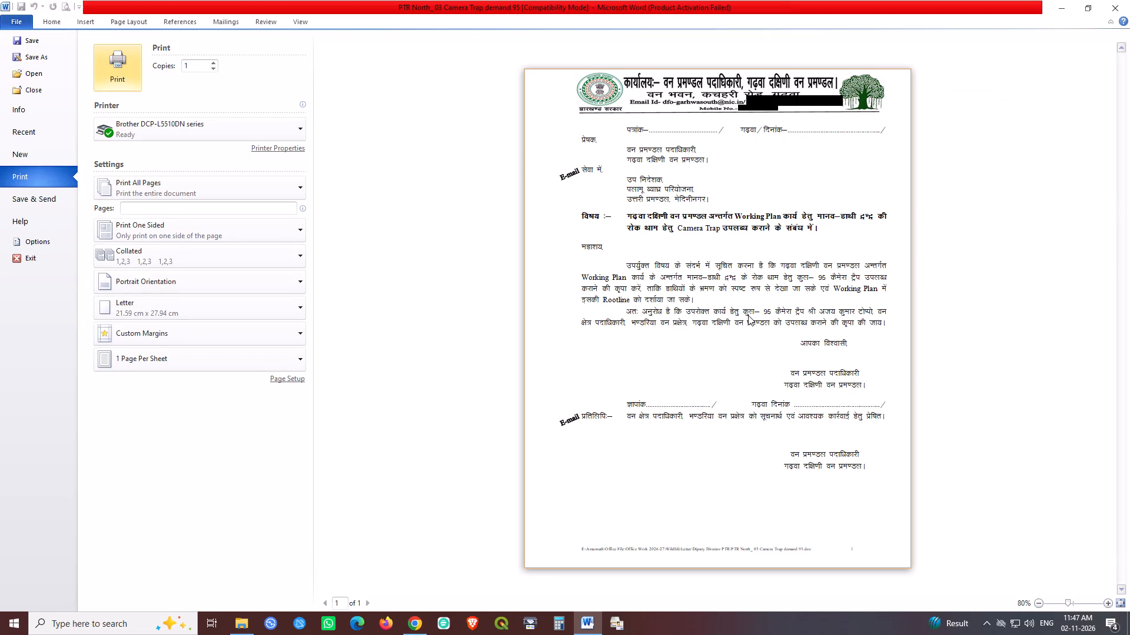
{"action": "scroll", "coordinate": [748, 315], "scroll_direction": "down", "scroll_amount": 4}
{"action": "key", "text": "Escape"}
Nudge the letterhead image at the top of the letter slightly down the page.
{"action": "scroll", "coordinate": [730, 268], "scroll_direction": "up", "scroll_amount": 17}
{"action": "left_click", "coordinate": [611, 232]}
{"action": "left_click", "coordinate": [615, 202]}
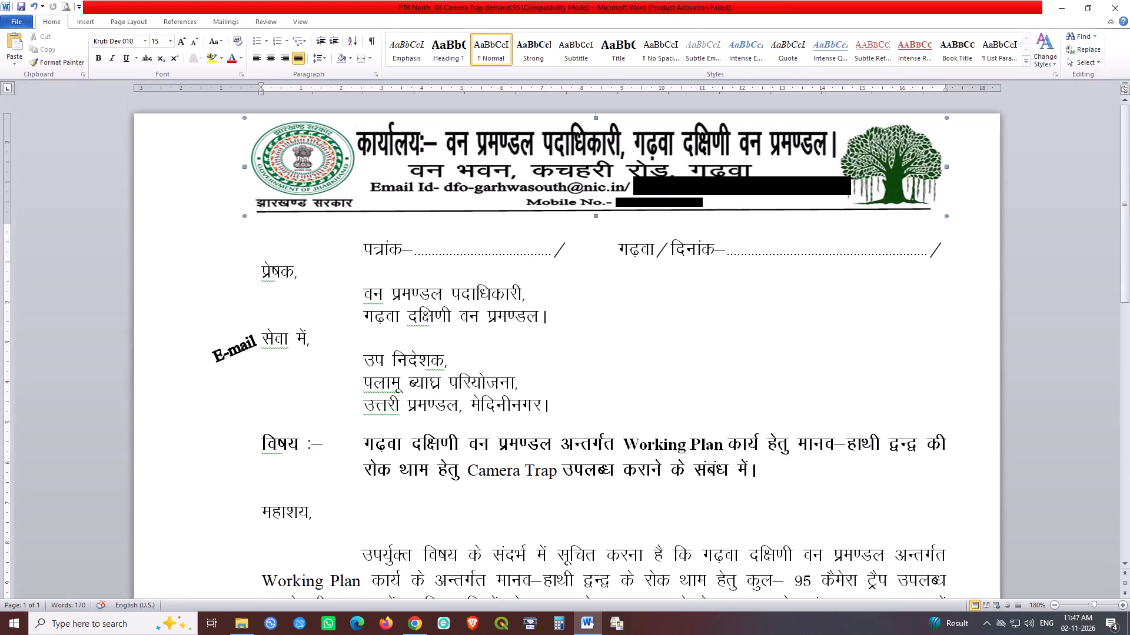
{"action": "key", "text": "Down"}
{"action": "key", "text": "Down"}
{"action": "key", "text": "Down"}
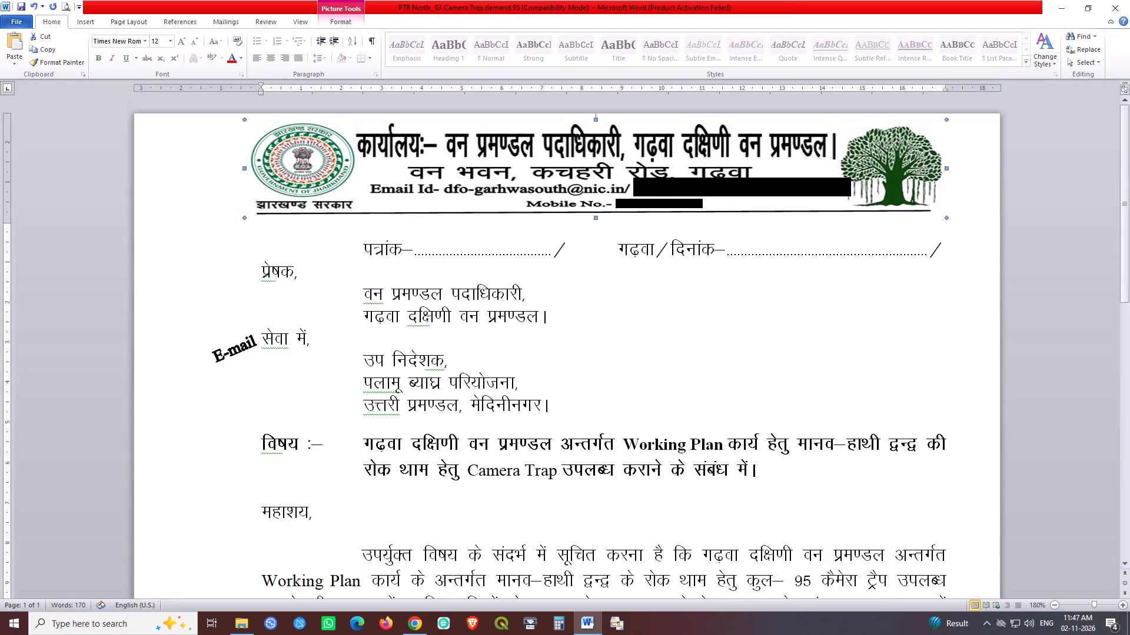
{"action": "key", "text": "Down"}
{"action": "key", "text": "Down"}
{"action": "key", "text": "Down"}
{"action": "key", "text": "Down"}
{"action": "key", "text": "Down"}
{"action": "key", "text": "Down"}
{"action": "key", "text": "Down"}
{"action": "key", "text": "Down"}
{"action": "key", "text": "Down"}
{"action": "key", "text": "Down"}
{"action": "key", "text": "Down"}
{"action": "key", "text": "Down"}
{"action": "key", "text": "Down"}
{"action": "key", "text": "Down"}
{"action": "key", "text": "Down"}
{"action": "key", "text": "Down"}
{"action": "key", "text": "Down"}
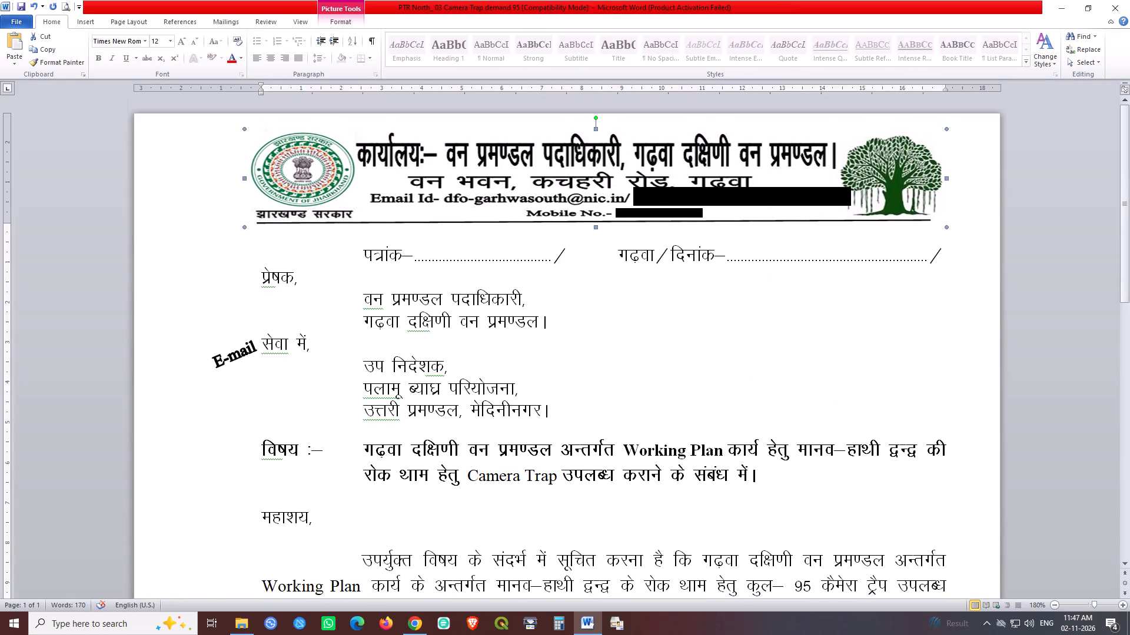
{"action": "key", "text": "Down"}
{"action": "key", "text": "Down"}
{"action": "key", "text": "Down"}
{"action": "key", "text": "Down"}
{"action": "key", "text": "Down"}
{"action": "key", "text": "Down"}
{"action": "key", "text": "Down"}
{"action": "key", "text": "Down"}
{"action": "key", "text": "Down"}
{"action": "key", "text": "Down"}
{"action": "key", "text": "Down"}
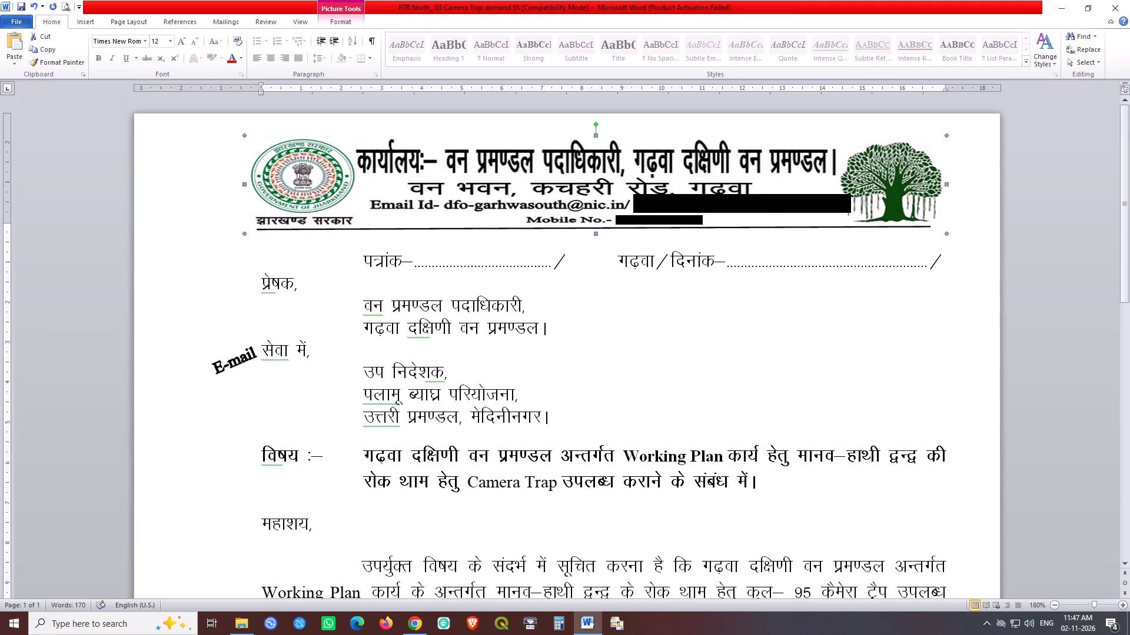
Stretch the letterhead image taller by extending its lower edge toward the letter number and date line.
{"action": "left_click", "coordinate": [618, 177]}
{"action": "left_click_drag", "start_coordinate": [597, 232], "coordinate": [597, 263]}
{"action": "left_click", "coordinate": [632, 325]}
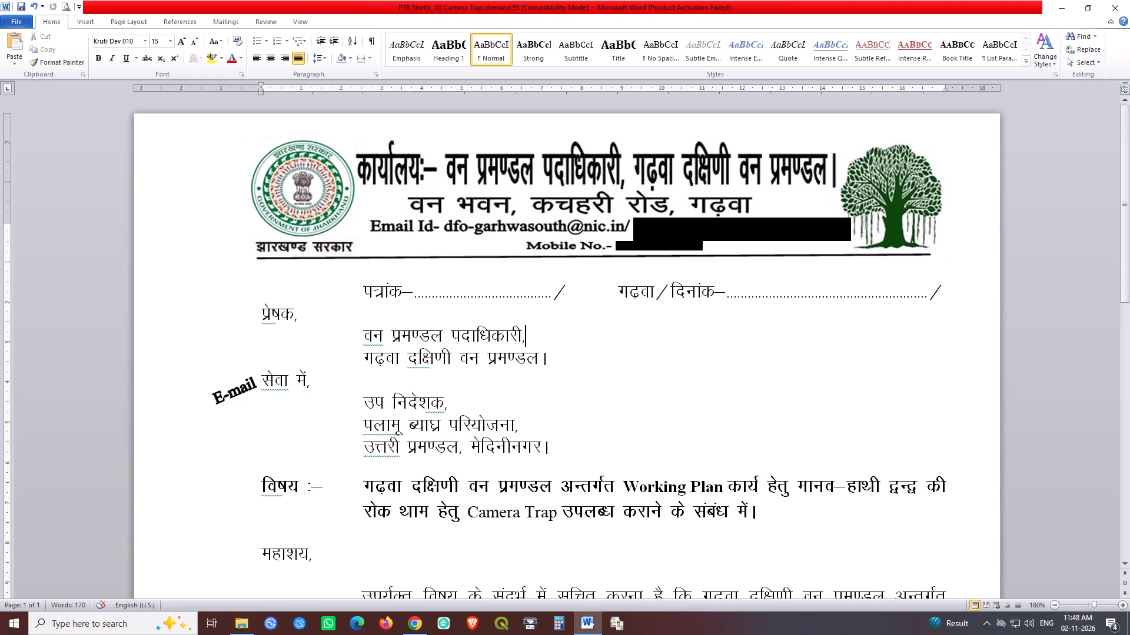
Save the letter with the adjusted letterhead and print one copy on the Brother DCP-L5510DN series printer.
{"action": "key", "text": "ctrl+s"}
{"action": "key", "text": "ctrl+s"}
{"action": "key", "text": "ctrl+s"}
{"action": "key", "text": "ctrl+F2"}
{"action": "scroll", "coordinate": [720, 330], "scroll_direction": "down", "scroll_amount": 10}
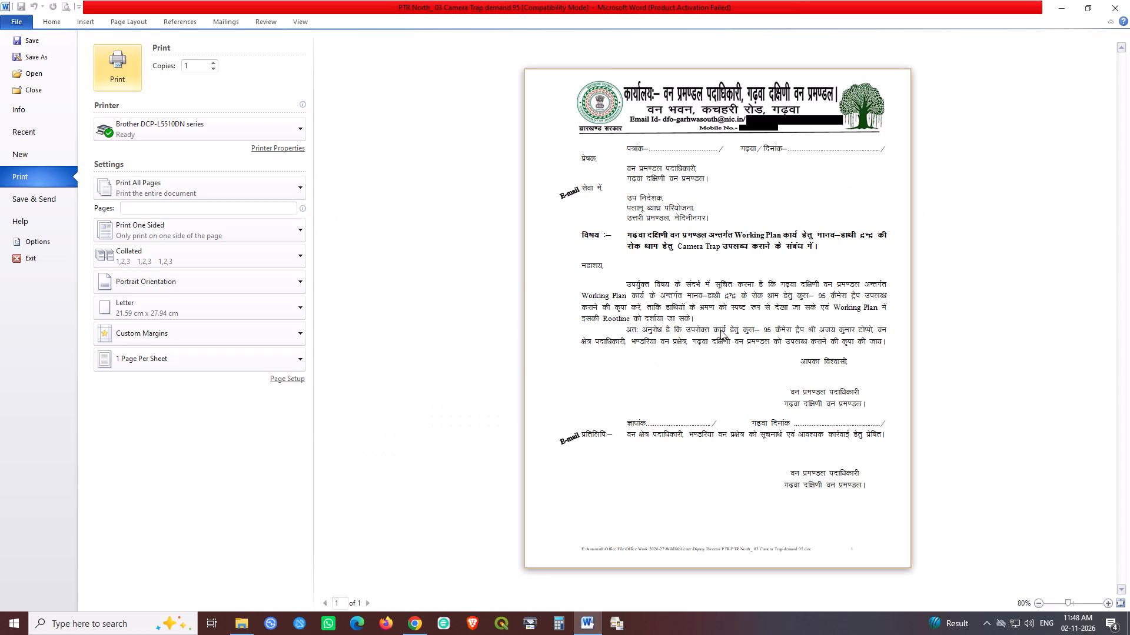
{"action": "scroll", "coordinate": [720, 330], "scroll_direction": "down", "scroll_amount": 20}
{"action": "scroll", "coordinate": [720, 330], "scroll_direction": "down", "scroll_amount": 11}
{"action": "left_click", "coordinate": [109, 73]}
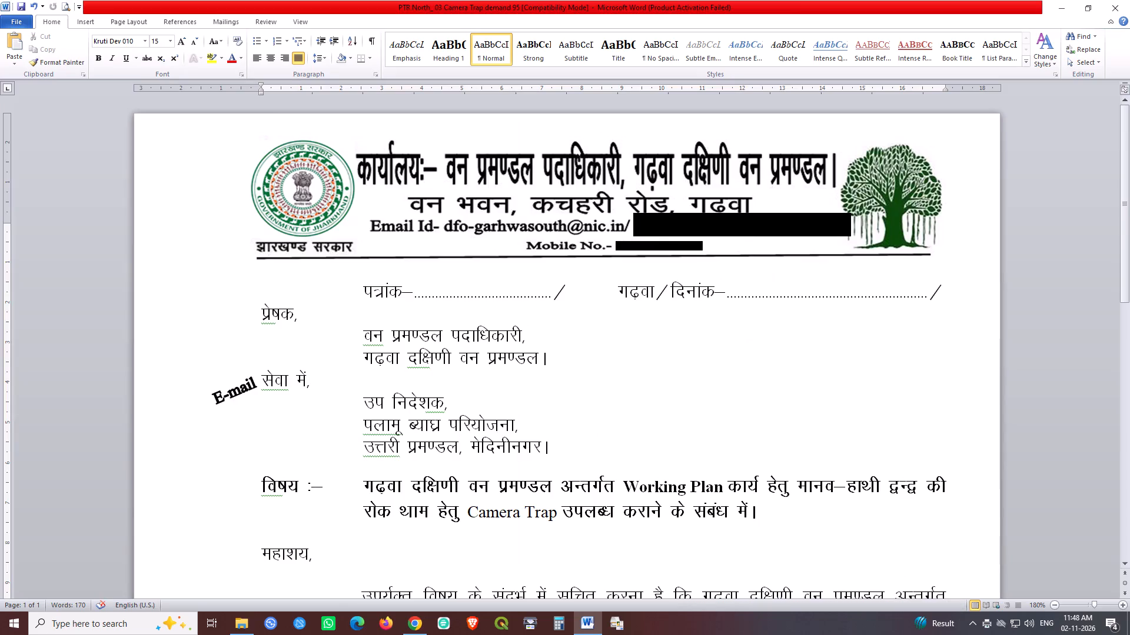
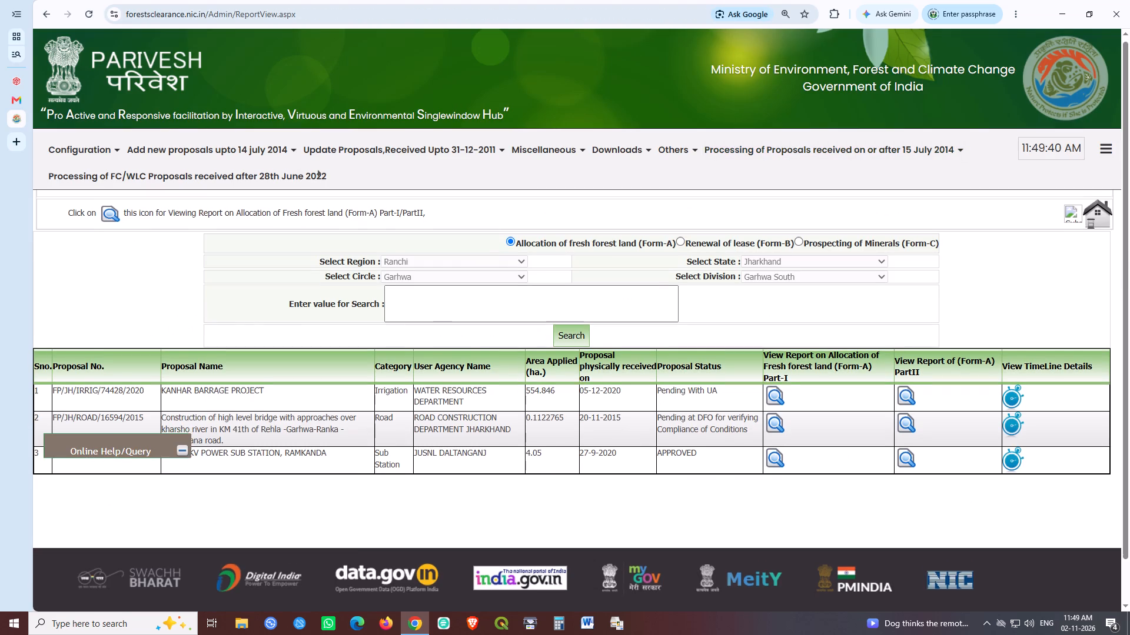
Print the Form-A report page listing the Garhwa South forest land proposals.
{"action": "scroll", "coordinate": [657, 412], "scroll_direction": "down", "scroll_amount": 1}
{"action": "scroll", "coordinate": [657, 412], "scroll_direction": "up", "scroll_amount": 3}
{"action": "key", "text": "ctrl+p"}
{"action": "scroll", "coordinate": [539, 245], "scroll_direction": "down", "scroll_amount": 6}
{"action": "left_click", "coordinate": [879, 508]}
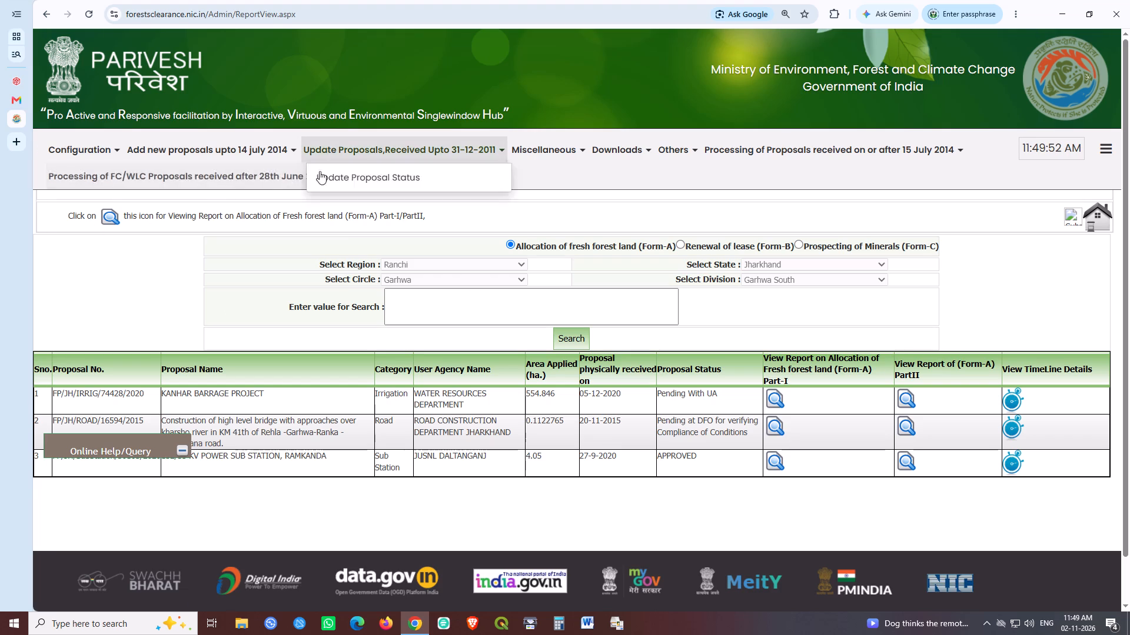
Open FC/WLC proposals received after 28th June 2022 as Divisional Forest Officer (Garhwa South Division) and list all proposals.
{"action": "left_click", "coordinate": [270, 179]}
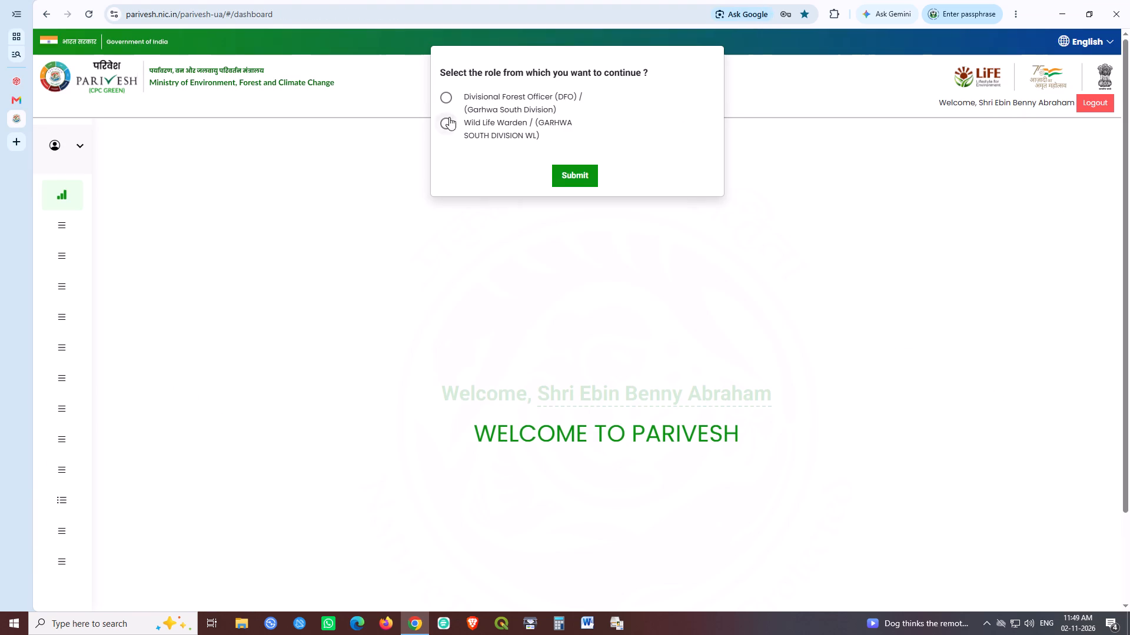
{"action": "left_click", "coordinate": [446, 98]}
{"action": "left_click", "coordinate": [582, 183]}
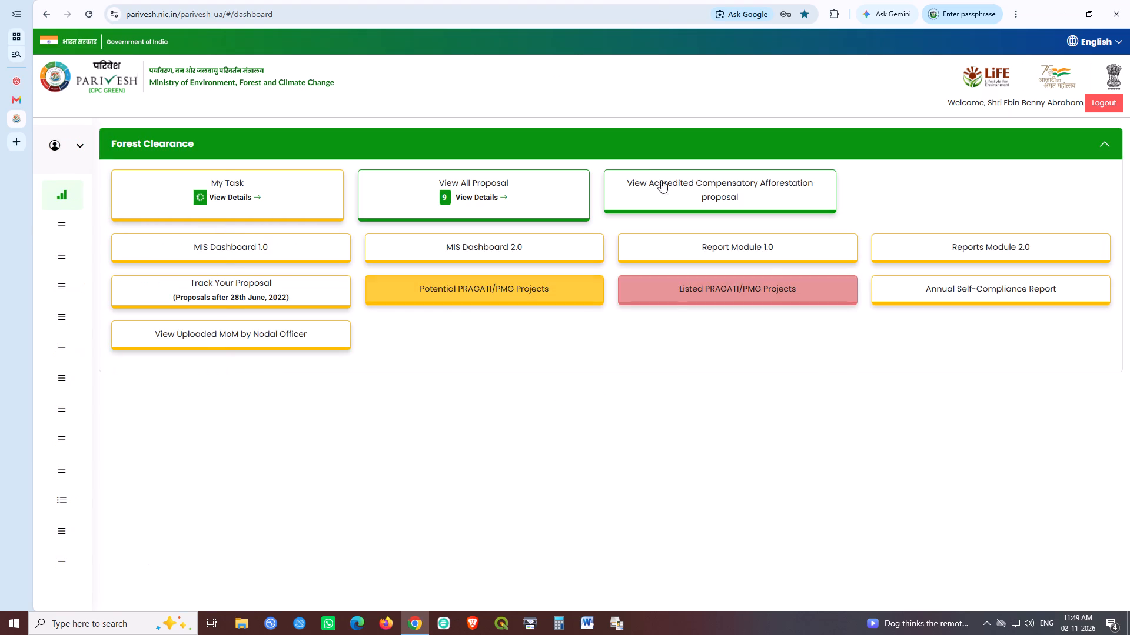
{"action": "left_click", "coordinate": [468, 186]}
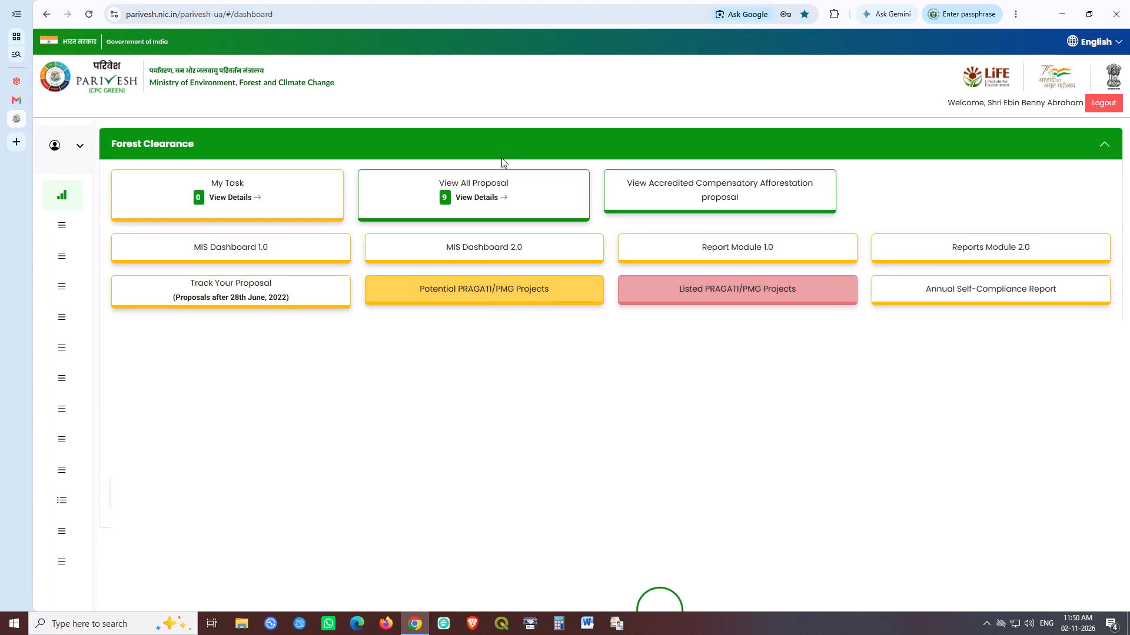
Capture a rectangular screen snip of the full Garhwa South proposal table and open it in Snip & Sketch.
{"action": "scroll", "coordinate": [990, 339], "scroll_direction": "down", "scroll_amount": 4}
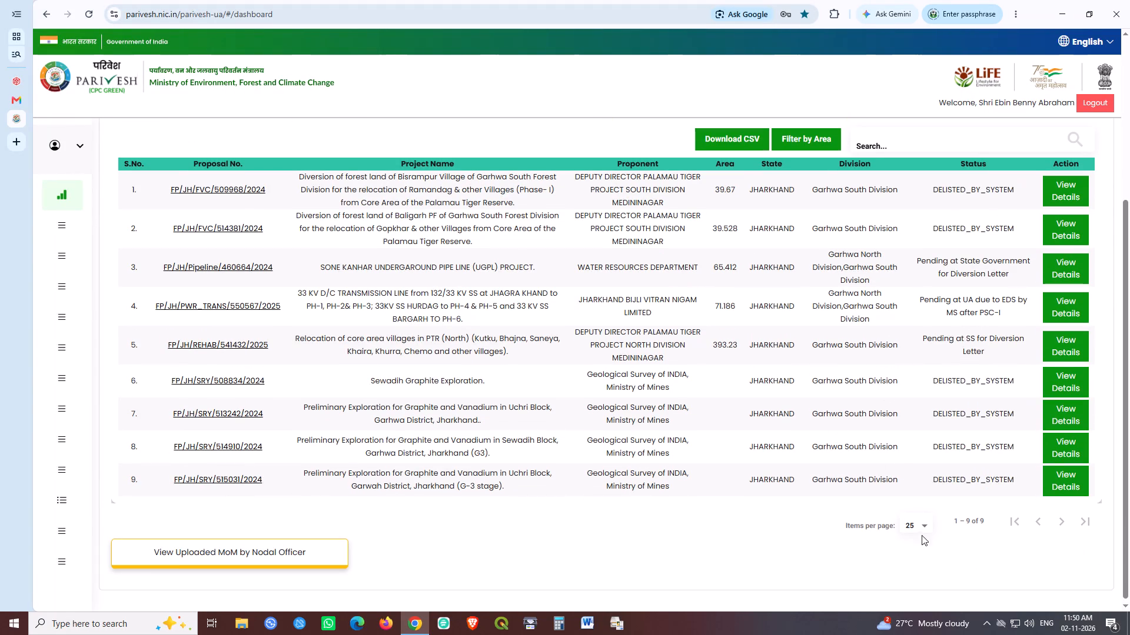
{"action": "scroll", "coordinate": [682, 433], "scroll_direction": "up", "scroll_amount": 1}
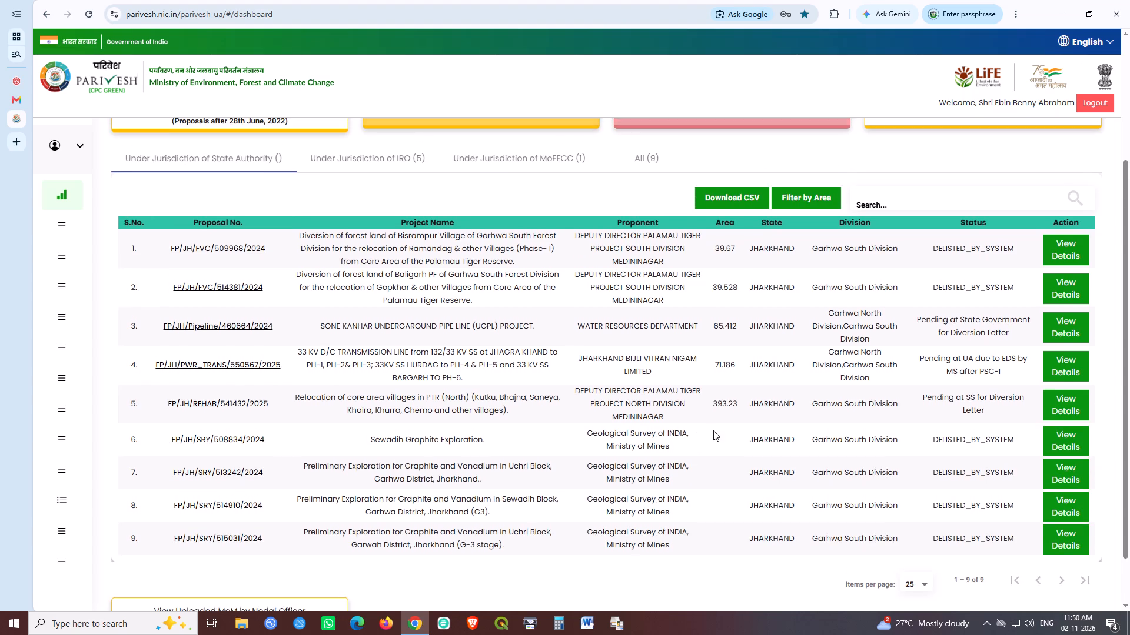
{"action": "scroll", "coordinate": [713, 430], "scroll_direction": "down", "scroll_amount": 1}
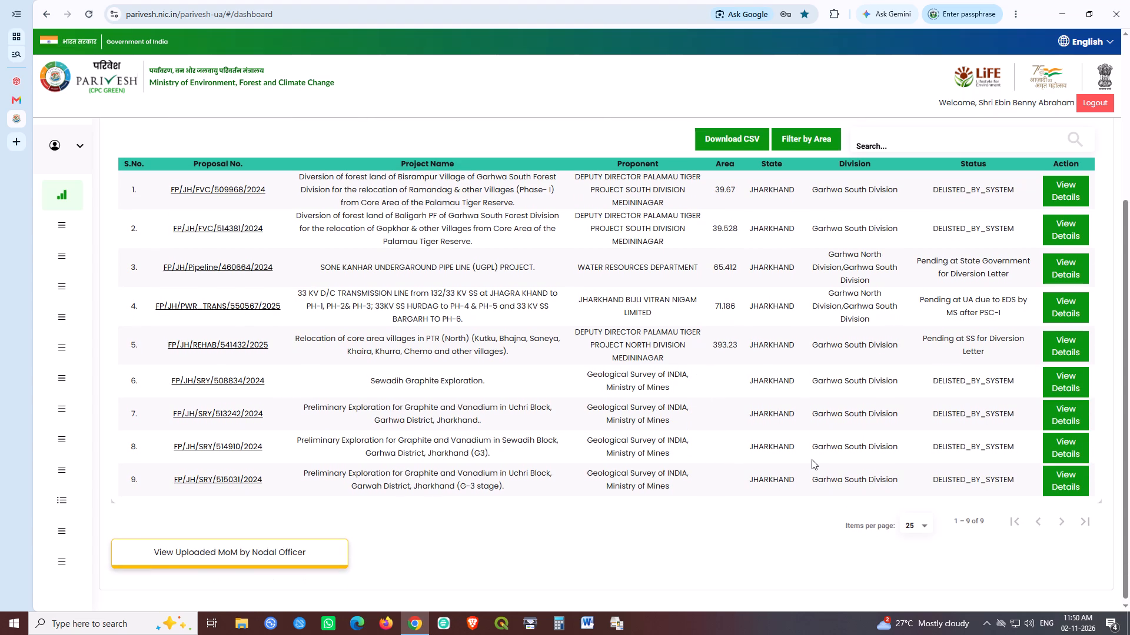
{"action": "key", "text": "shift+super+s"}
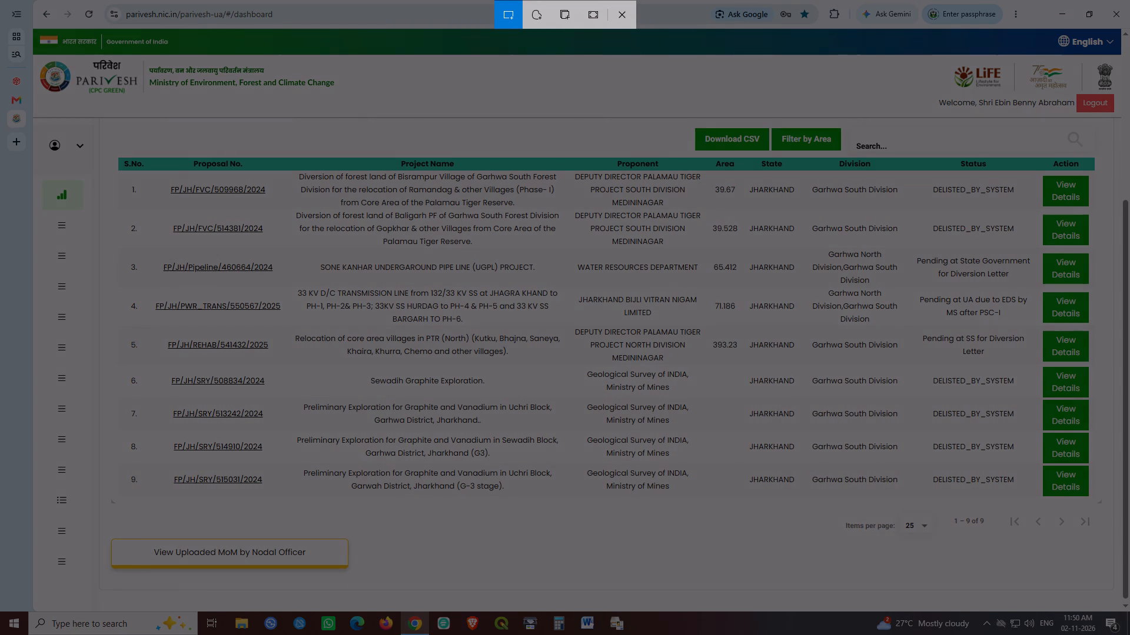
{"action": "left_click_drag", "start_coordinate": [36, 96], "coordinate": [1129, 592]}
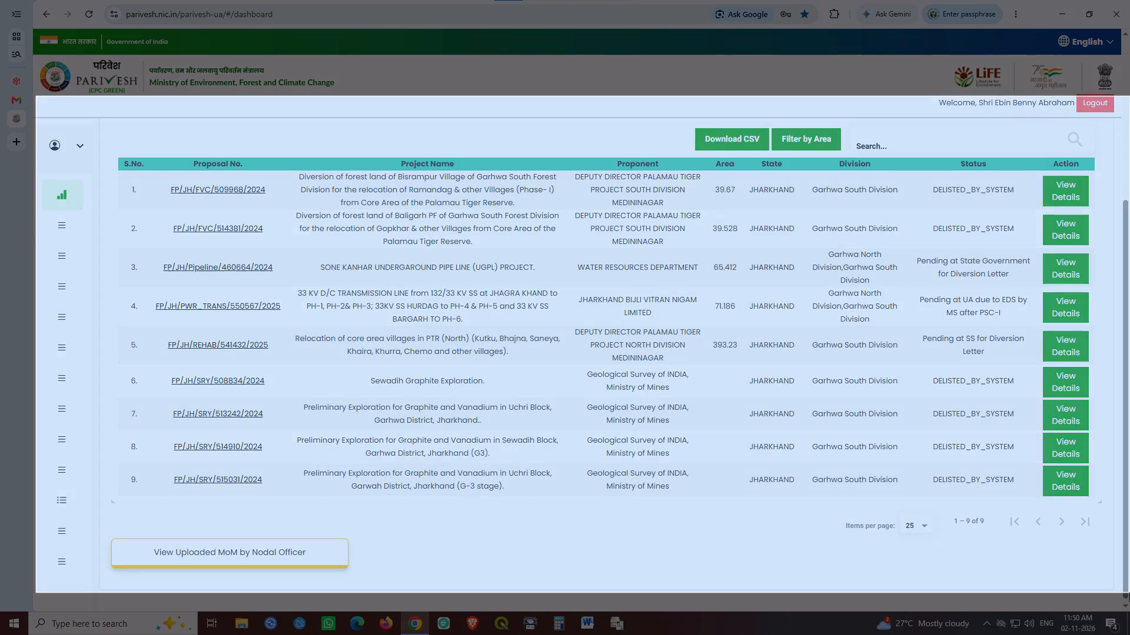
{"action": "left_click", "coordinate": [1036, 496]}
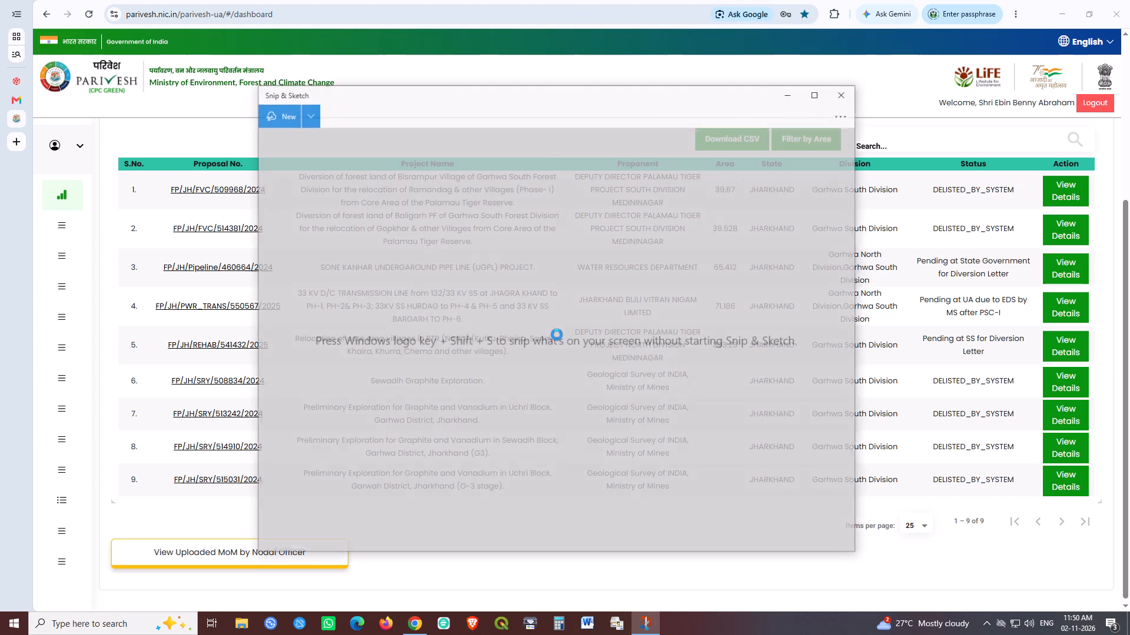
Print one A4 landscape copy of the proposal table snip on the Brother DCP-L5510DN series printer.
{"action": "key", "text": "ctrl+p"}
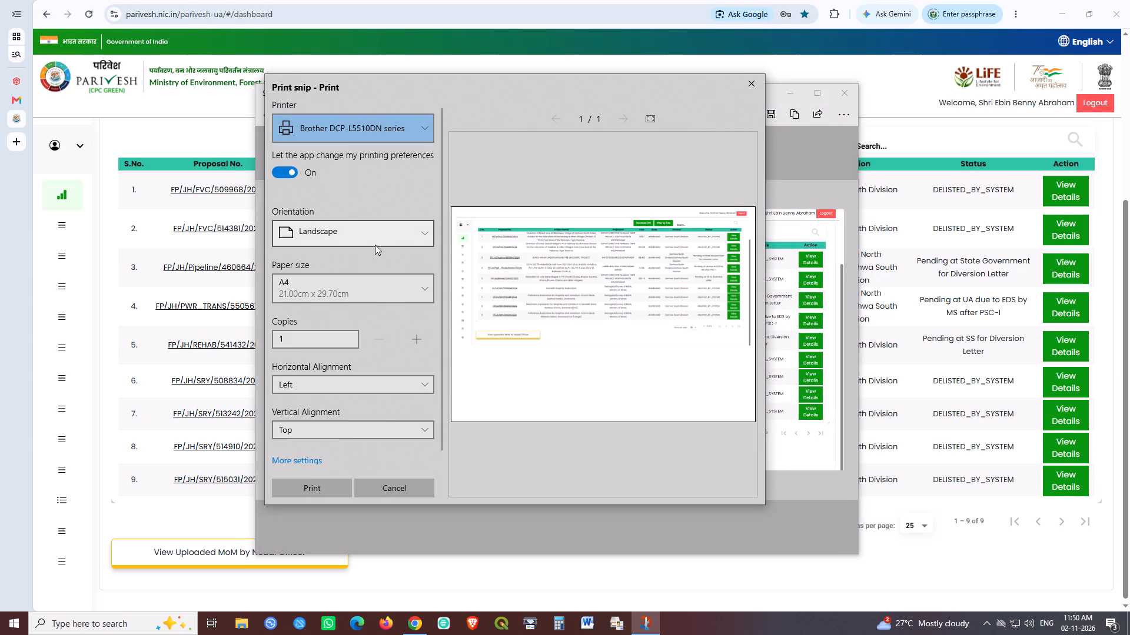
{"action": "left_click", "coordinate": [307, 494]}
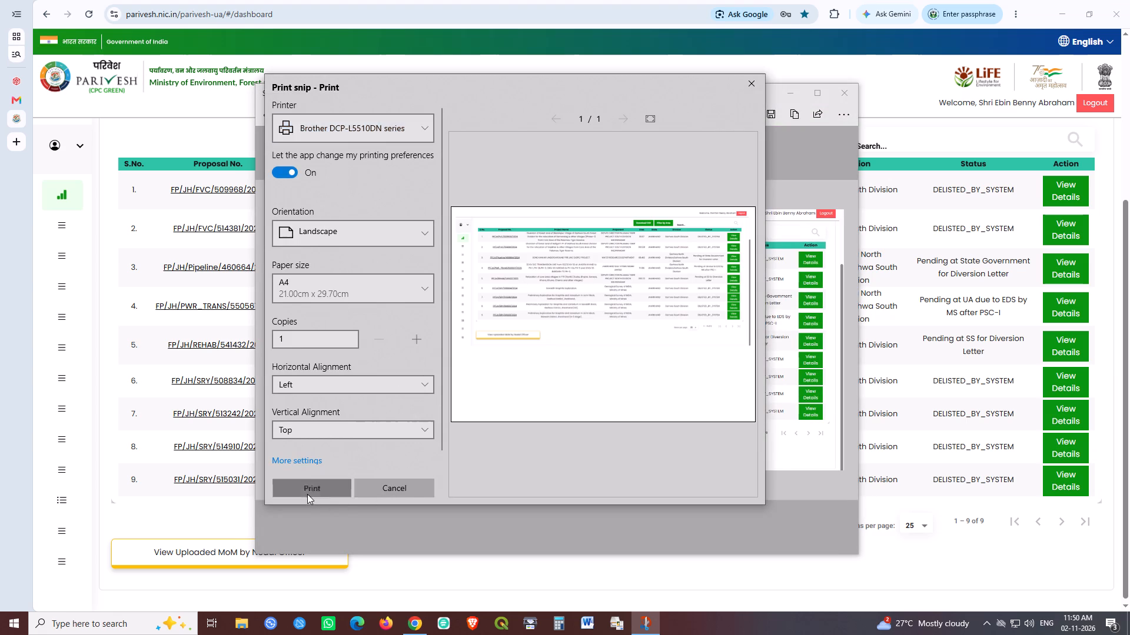
Close the Snip & Sketch window holding the proposal table snip.
{"action": "left_click", "coordinate": [843, 101]}
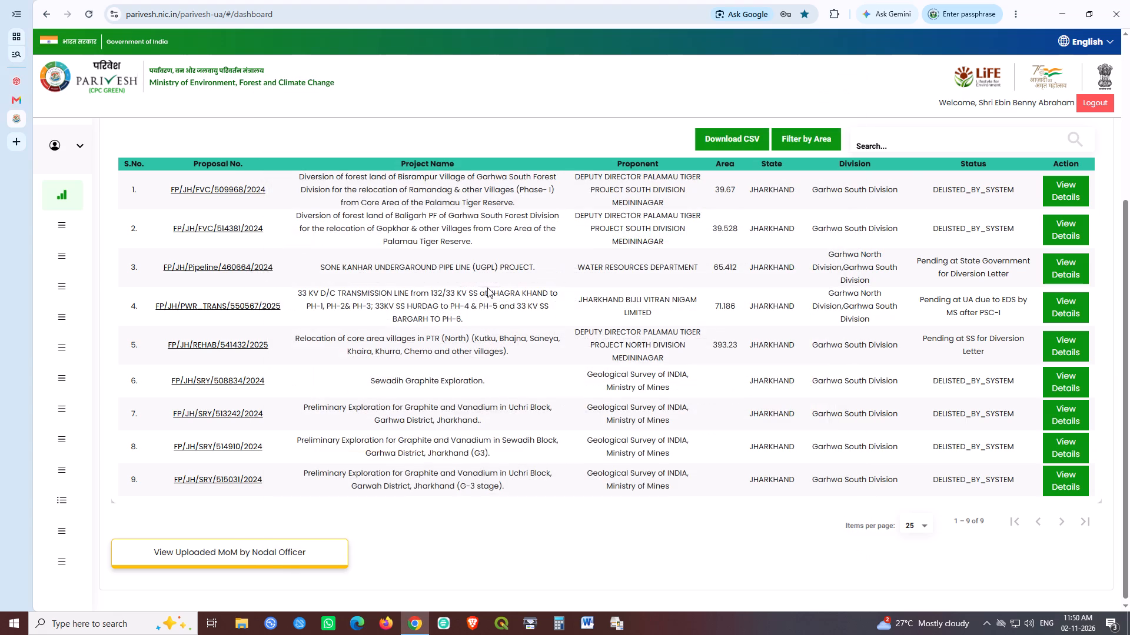
Open the CAMPA module from the PARIVESH dashboard and show its list of work plans.
{"action": "scroll", "coordinate": [328, 277], "scroll_direction": "up", "scroll_amount": 4}
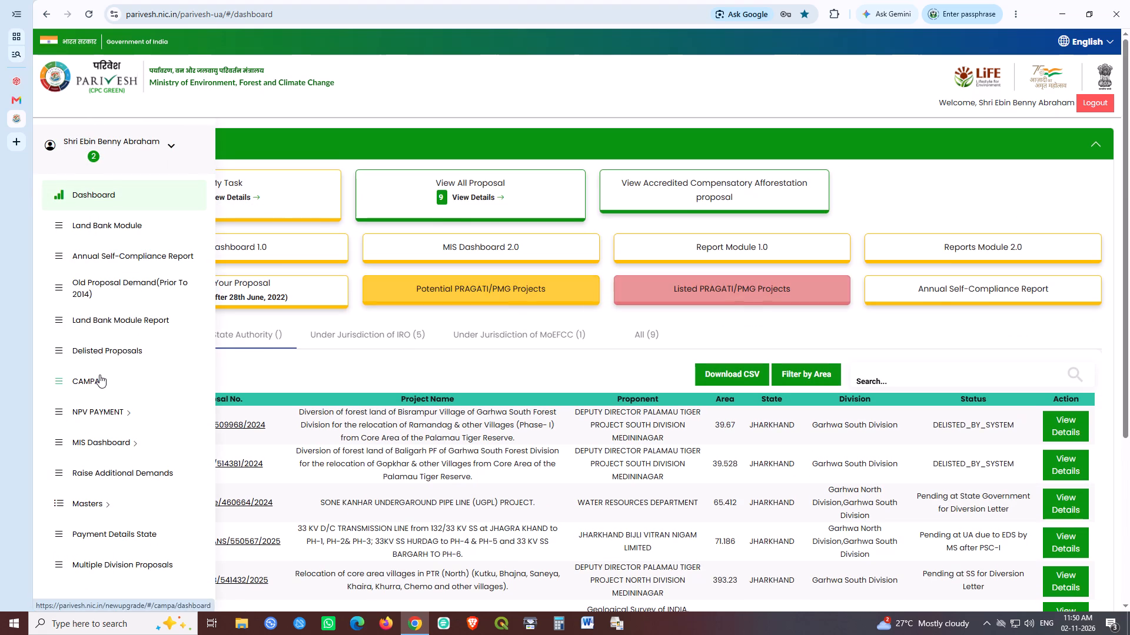
{"action": "left_click", "coordinate": [99, 375]}
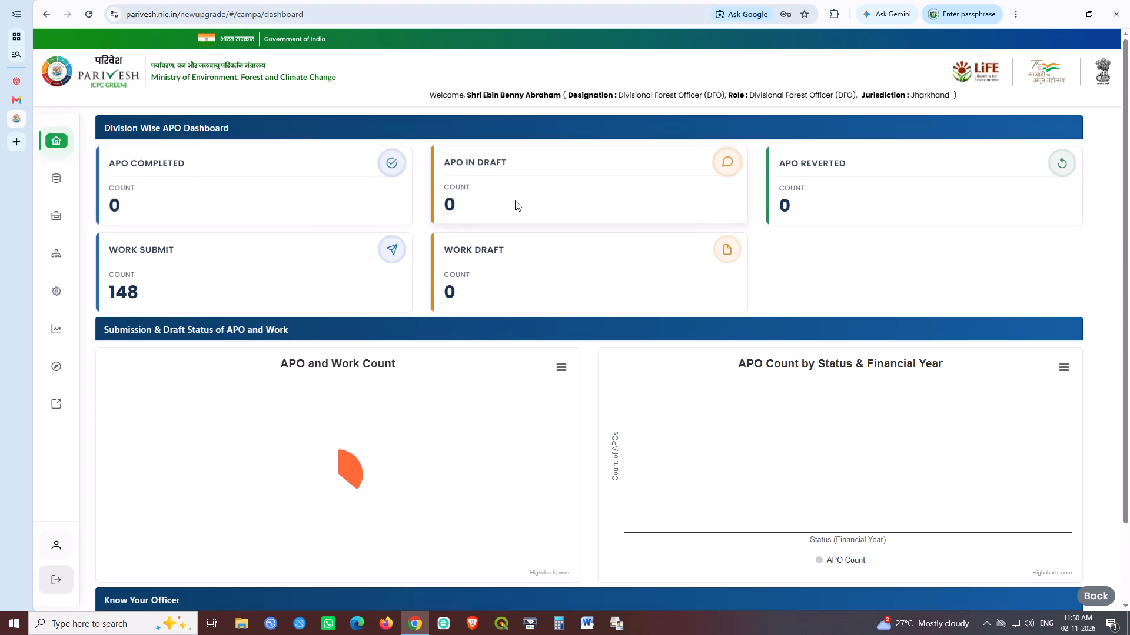
{"action": "left_click", "coordinate": [89, 215]}
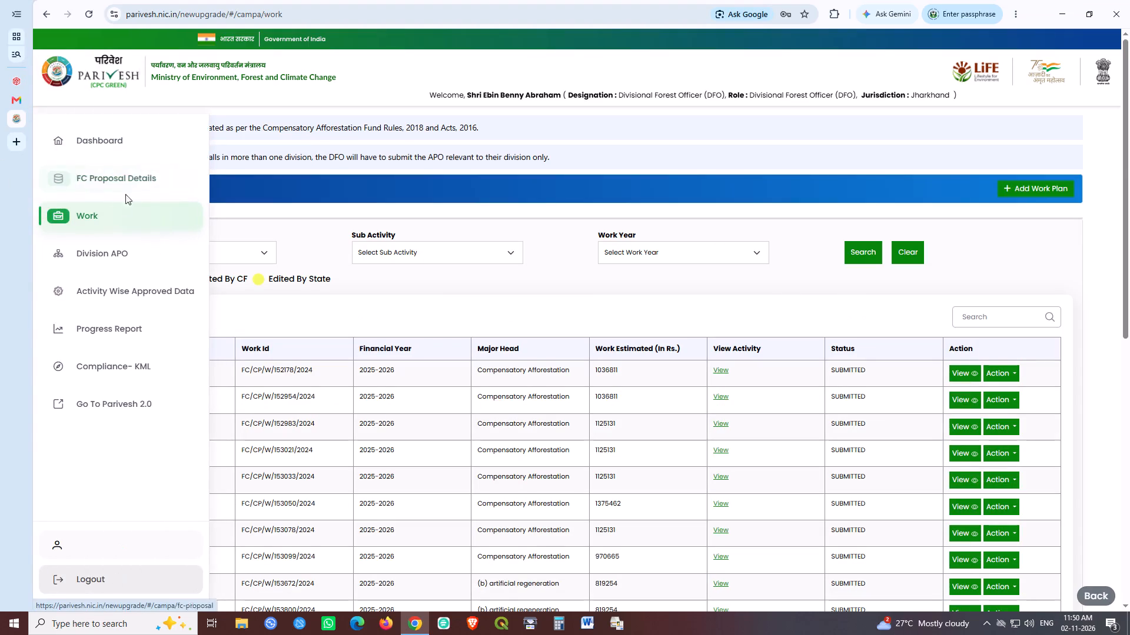
Open the Division APO page of the CAMPA module.
{"action": "left_click", "coordinate": [109, 254]}
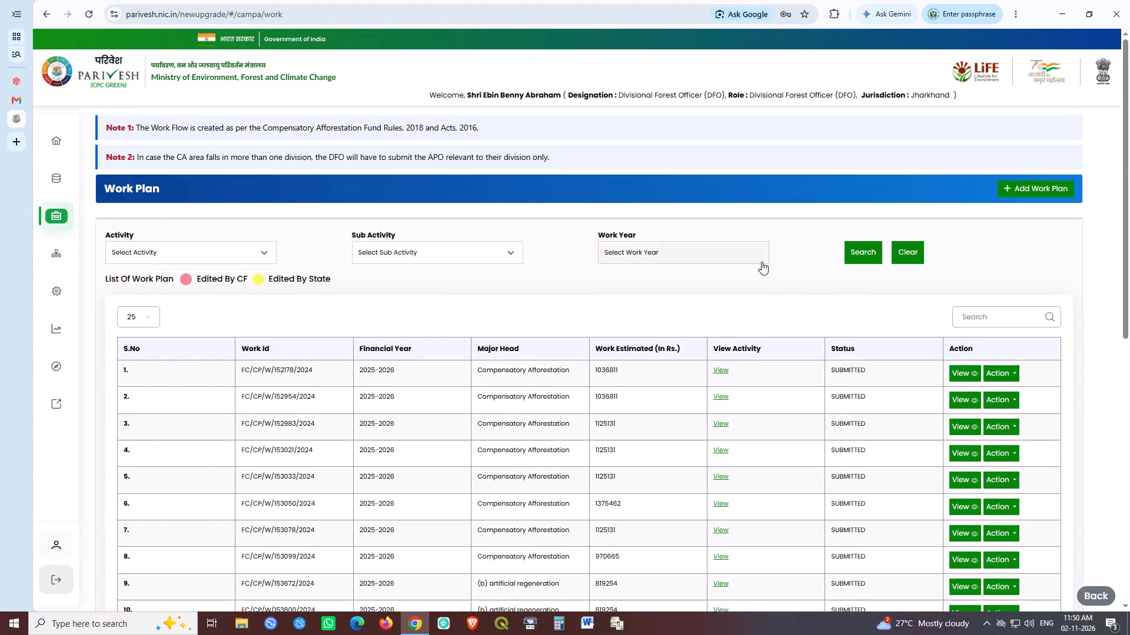